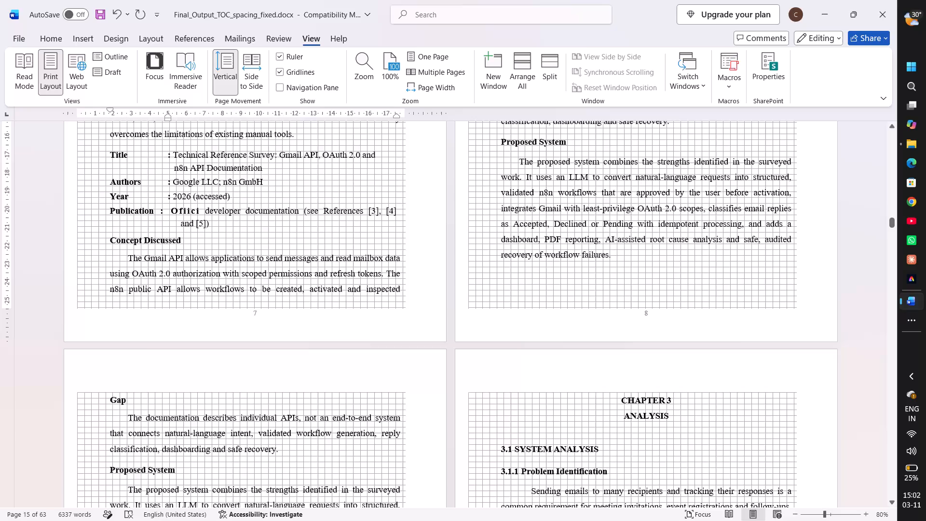
Complete the first word of the Publication entry with "al" and remove the word's bold formatting.
text(al)
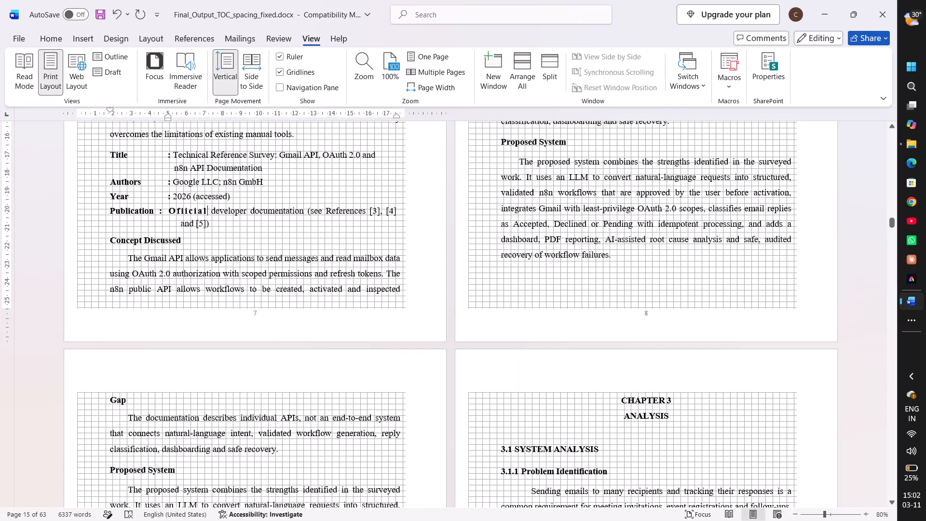
drag(206, 208, 170, 212)
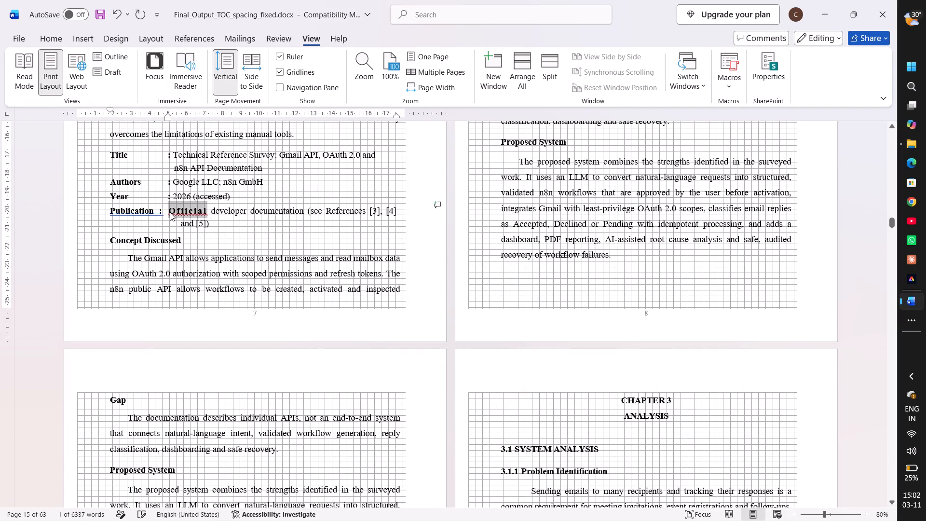
key(ctrl+b)
click(198, 207)
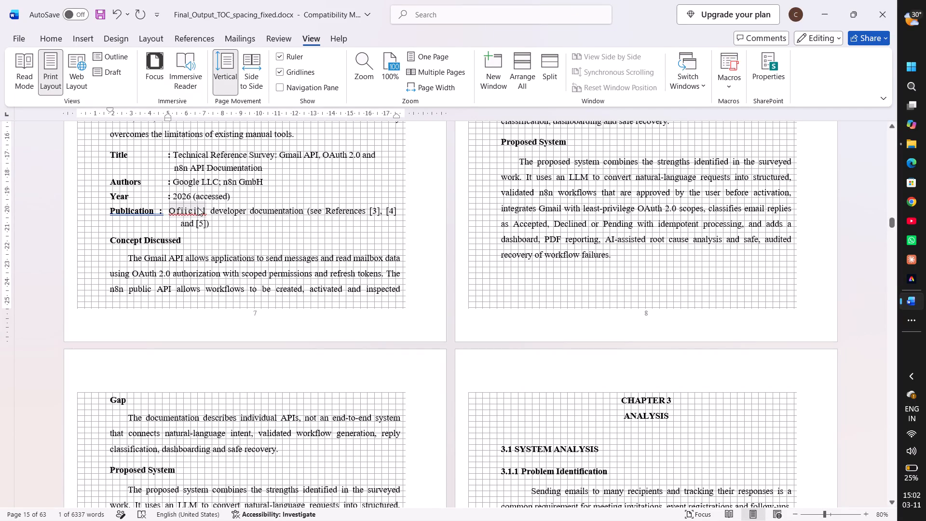
Add spaces before the colon in the Publication line so it lines up with the colons above.
click(159, 212)
key(space)
key(space)
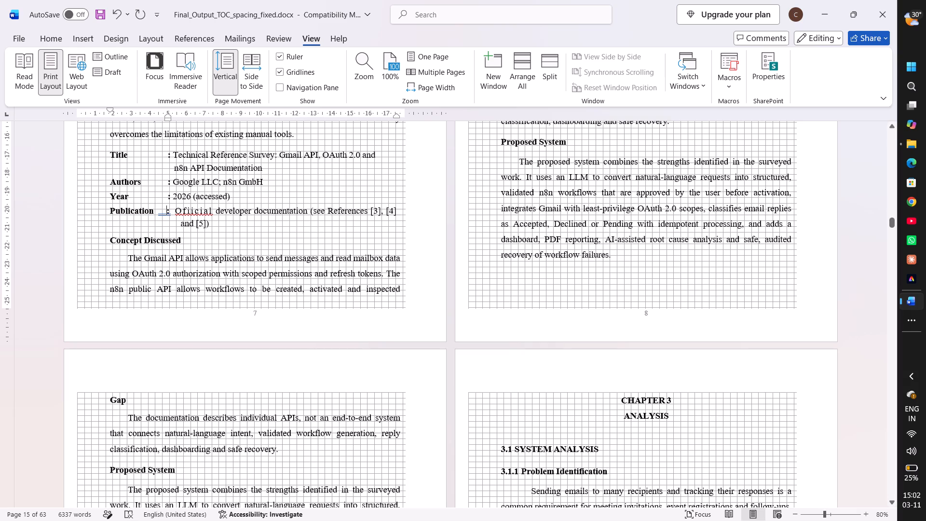
key(space)
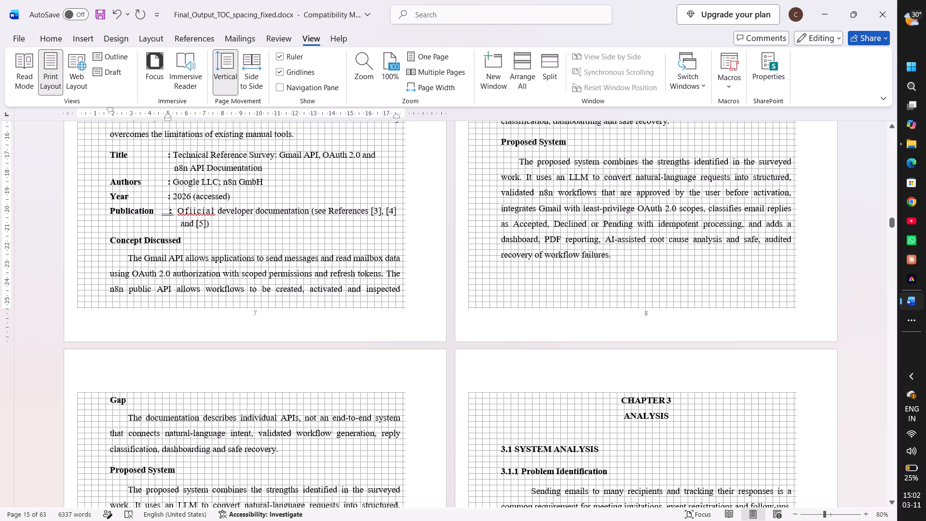
click(170, 212)
key(BackSpace)
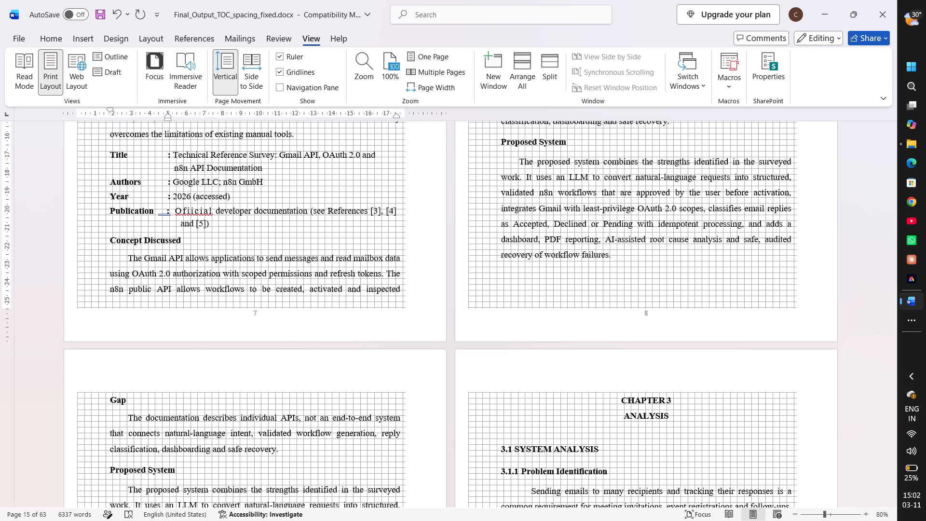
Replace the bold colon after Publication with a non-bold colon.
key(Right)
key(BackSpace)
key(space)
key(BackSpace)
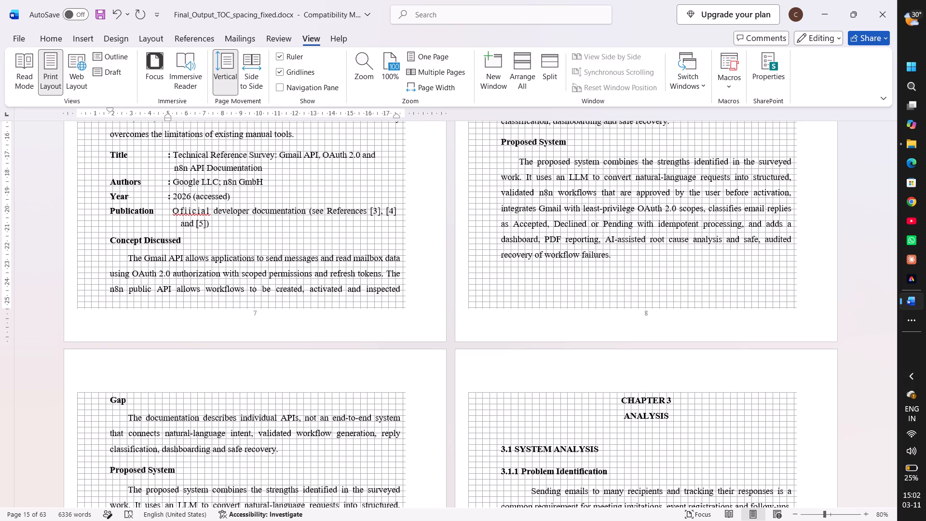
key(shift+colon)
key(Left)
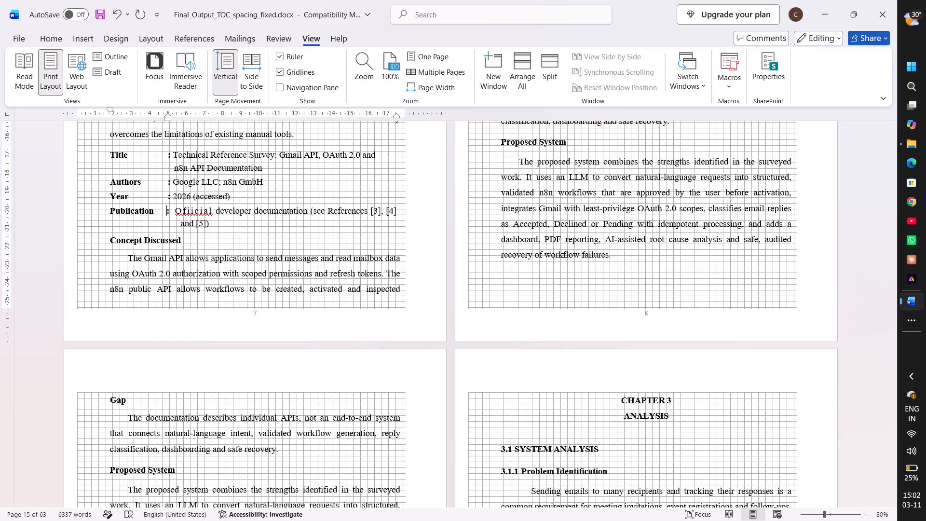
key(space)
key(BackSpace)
Hide the document gridlines.
click(278, 74)
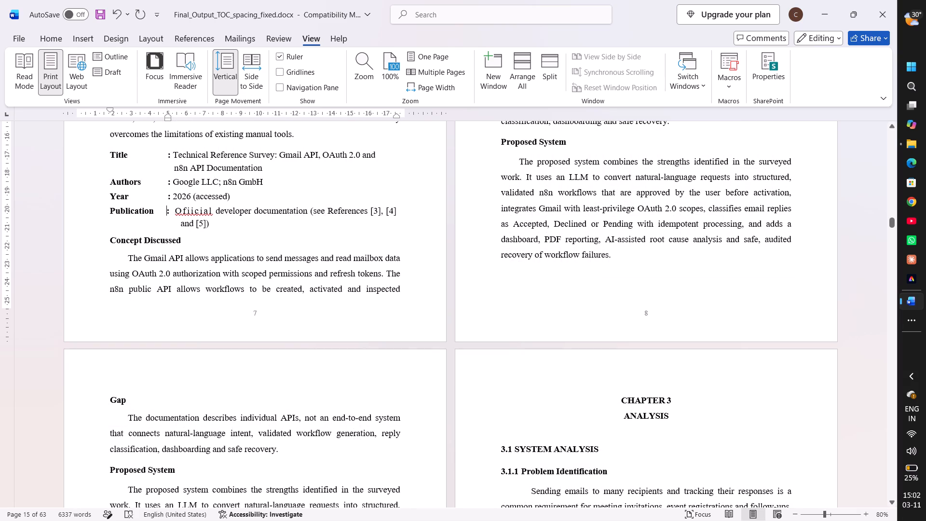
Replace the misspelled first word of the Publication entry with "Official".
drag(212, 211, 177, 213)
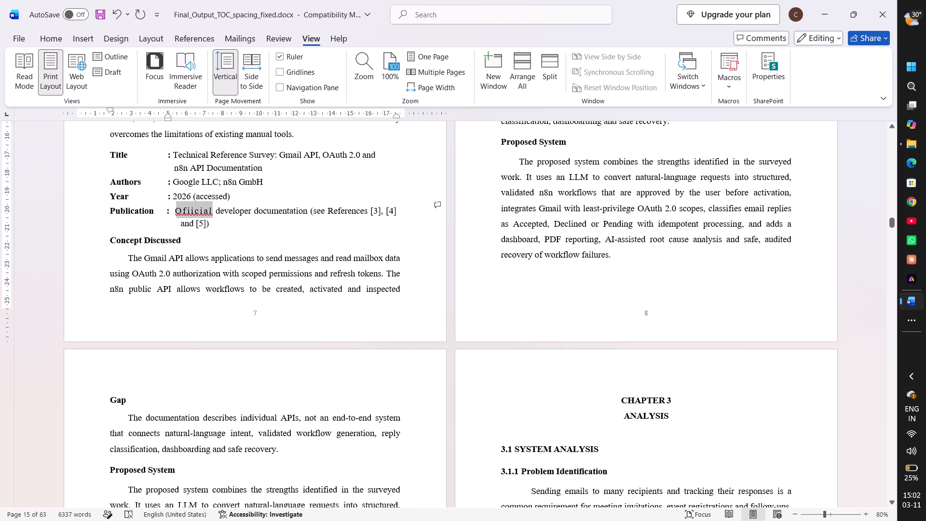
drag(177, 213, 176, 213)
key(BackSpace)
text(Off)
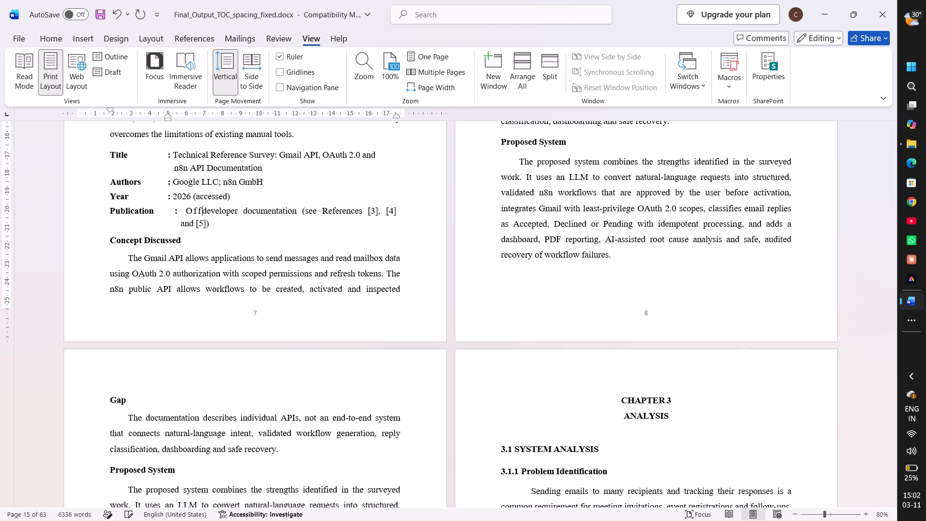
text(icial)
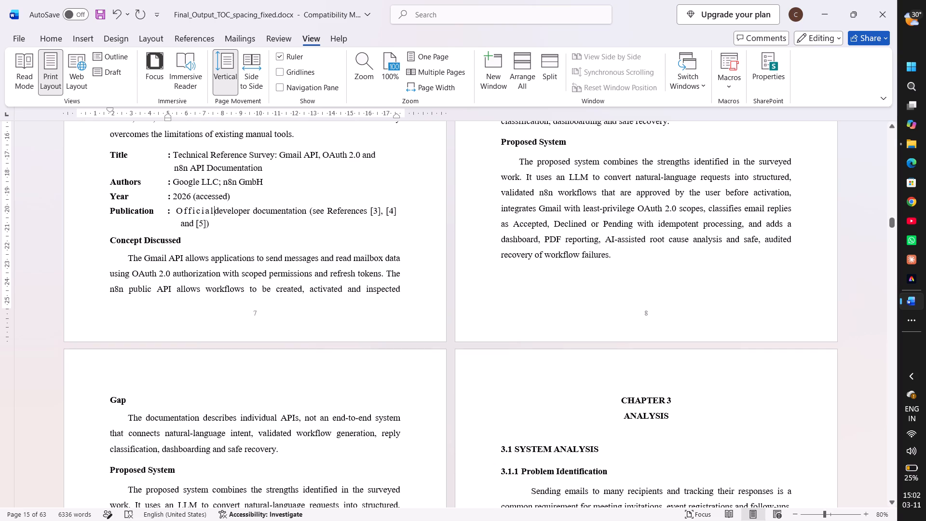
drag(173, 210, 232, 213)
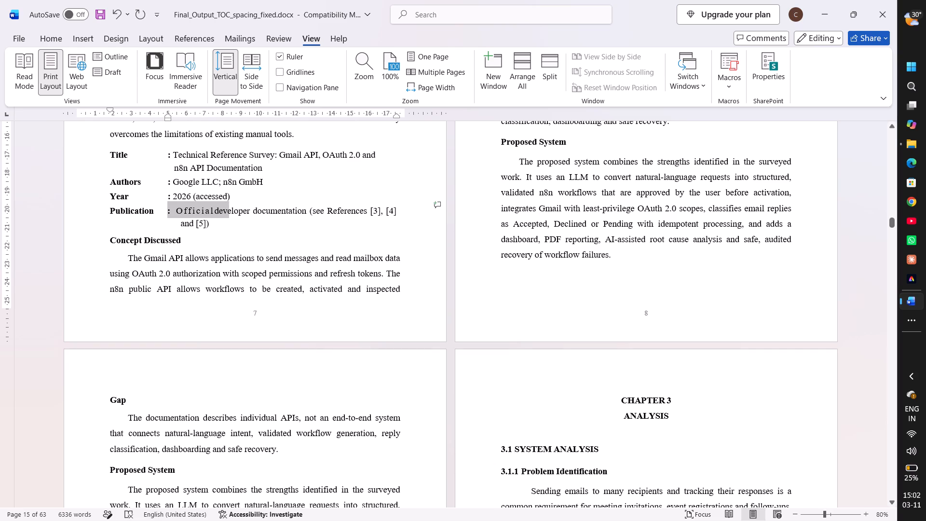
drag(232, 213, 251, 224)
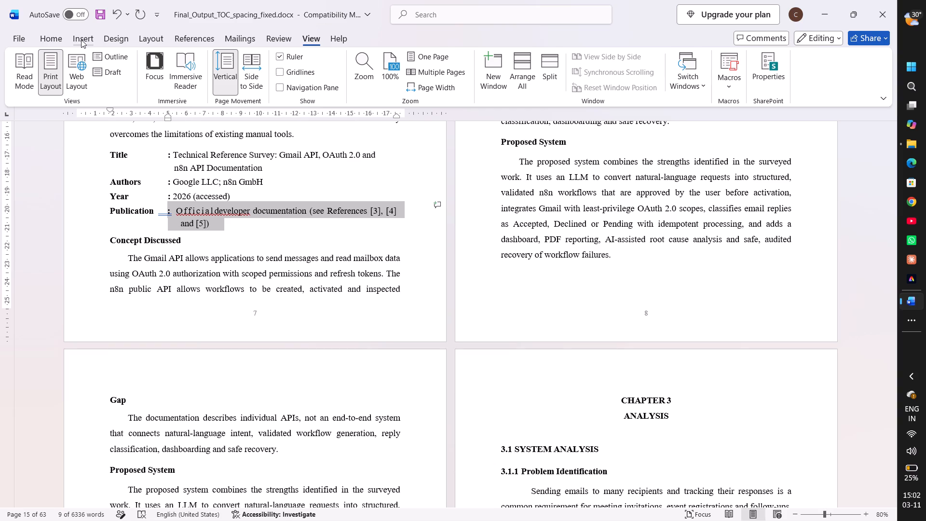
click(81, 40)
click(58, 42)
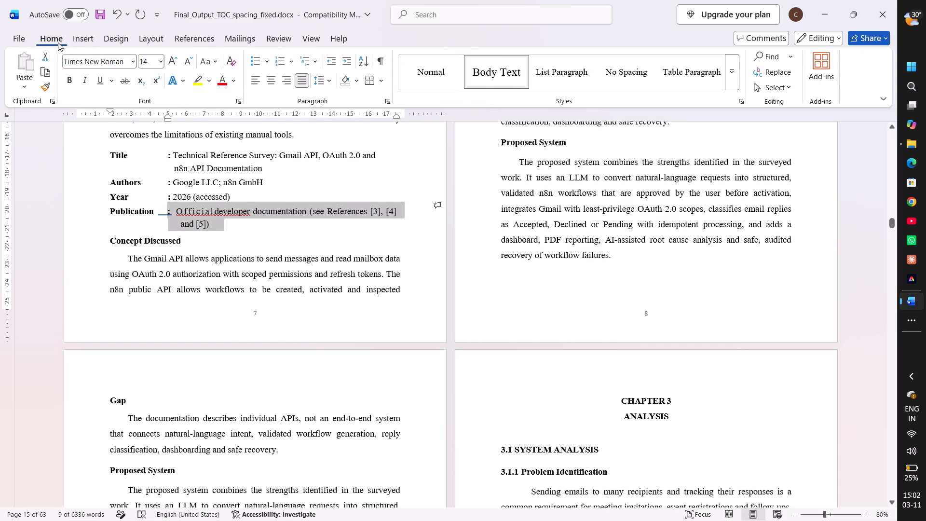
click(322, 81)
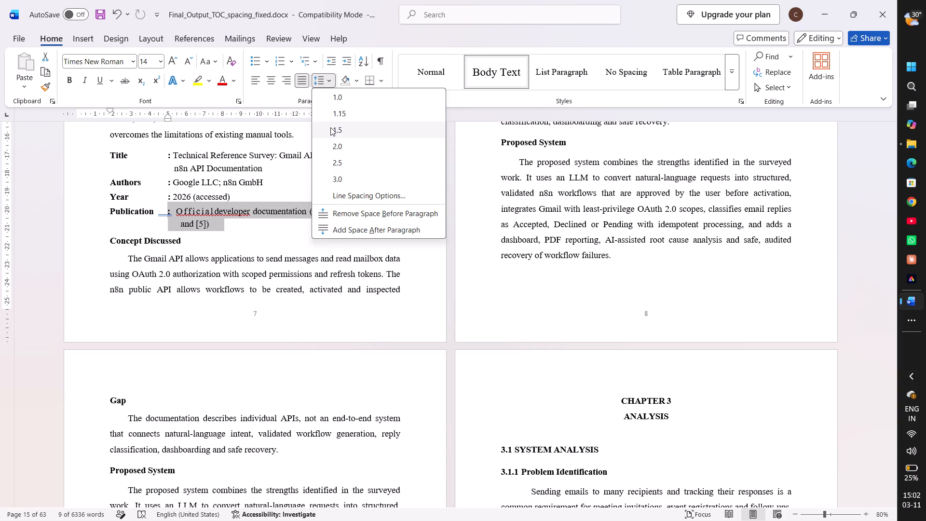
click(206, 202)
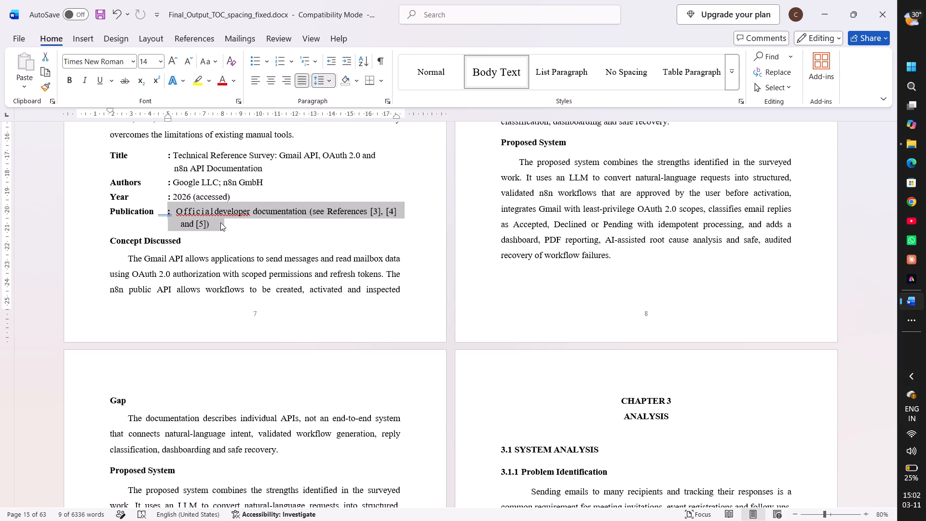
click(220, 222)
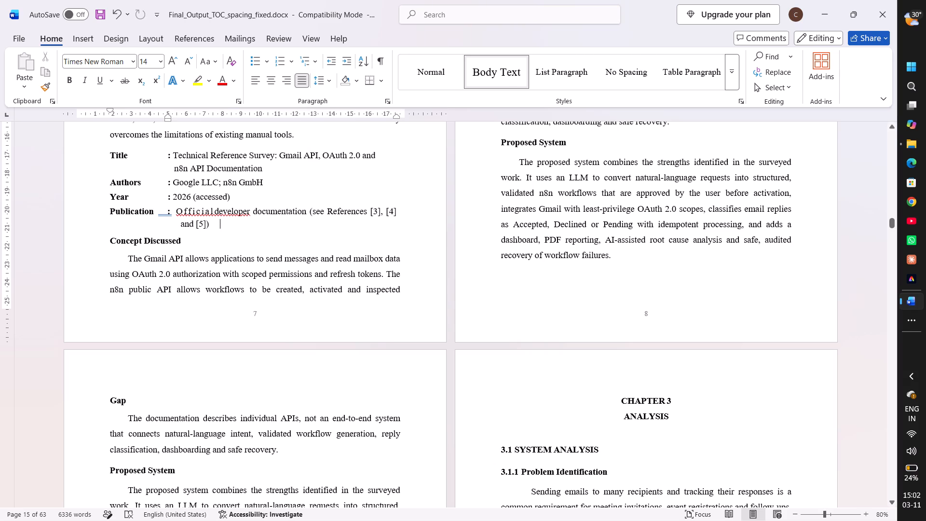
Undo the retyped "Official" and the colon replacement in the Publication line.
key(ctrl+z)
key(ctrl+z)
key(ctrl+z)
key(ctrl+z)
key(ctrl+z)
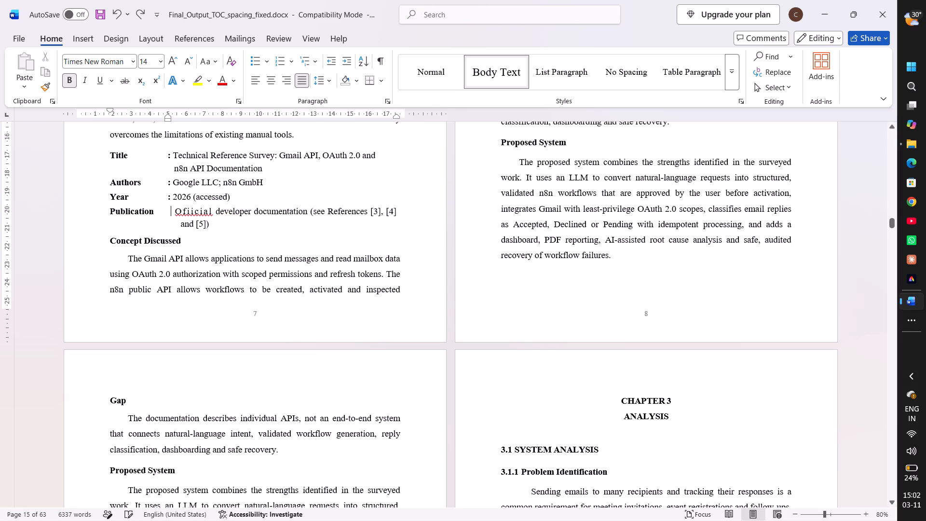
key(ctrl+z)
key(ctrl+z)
Delete the space between the Publication colon and the first word of its entry.
key(Left)
key(Right)
key(Right)
key(BackSpace)
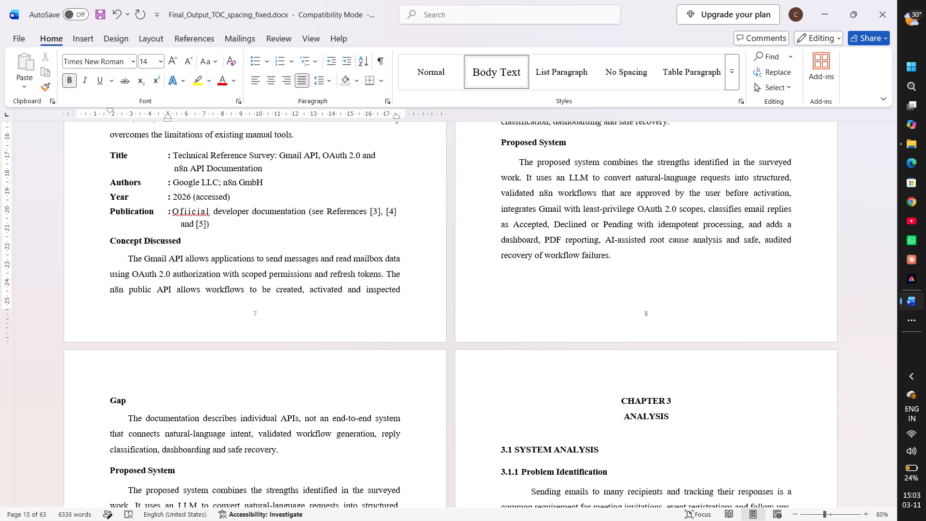
Delete the misspelled first word of the Publication entry and retype it as "Official".
click(204, 211)
key(Right)
key(BackSpace)
key(BackSpace)
key(BackSpace)
key(BackSpace)
key(BackSpace)
key(BackSpace)
key(BackSpace)
key(BackSpace)
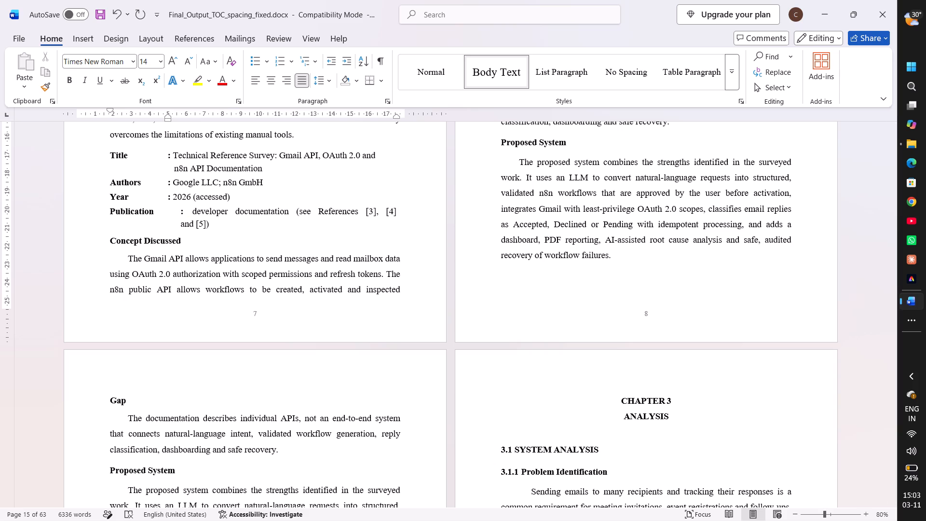
key(shift+o)
text(ff)
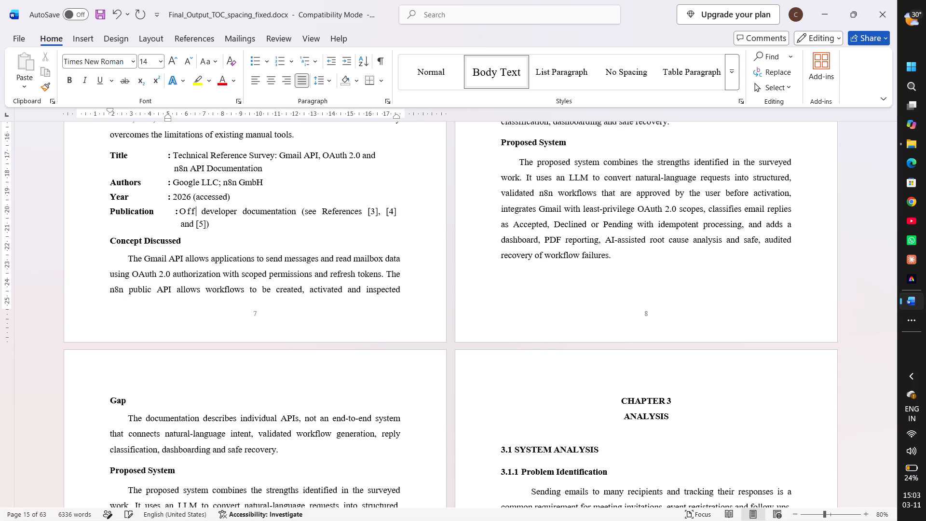
text(ical)
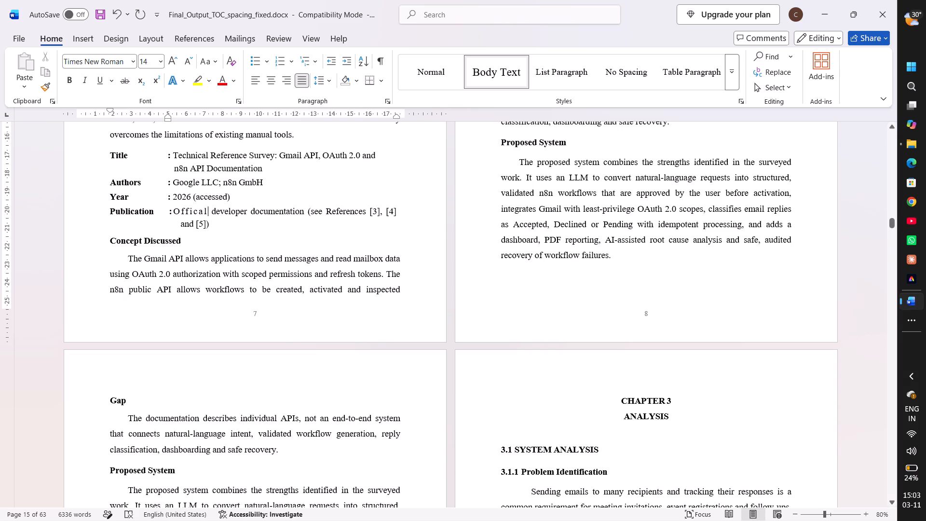
drag(205, 208, 195, 217)
drag(195, 217, 200, 217)
click(217, 223)
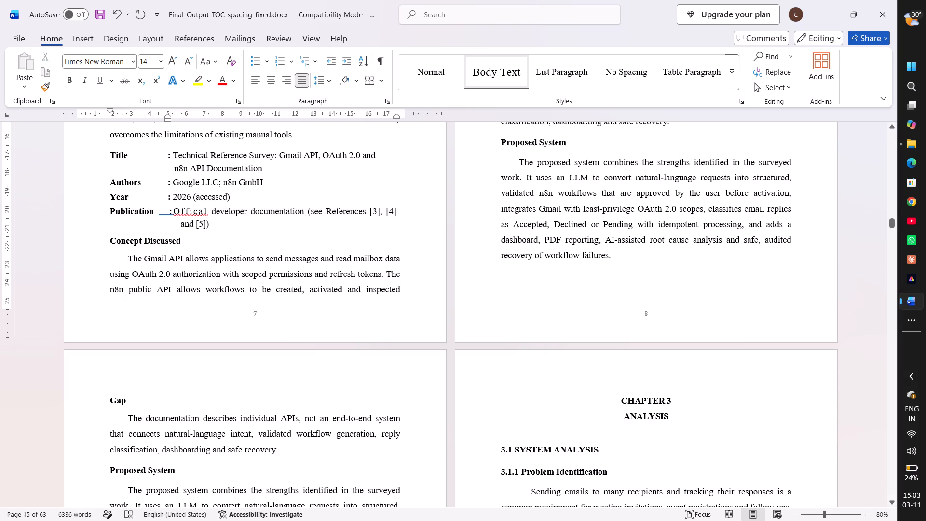
click(197, 212)
key(i)
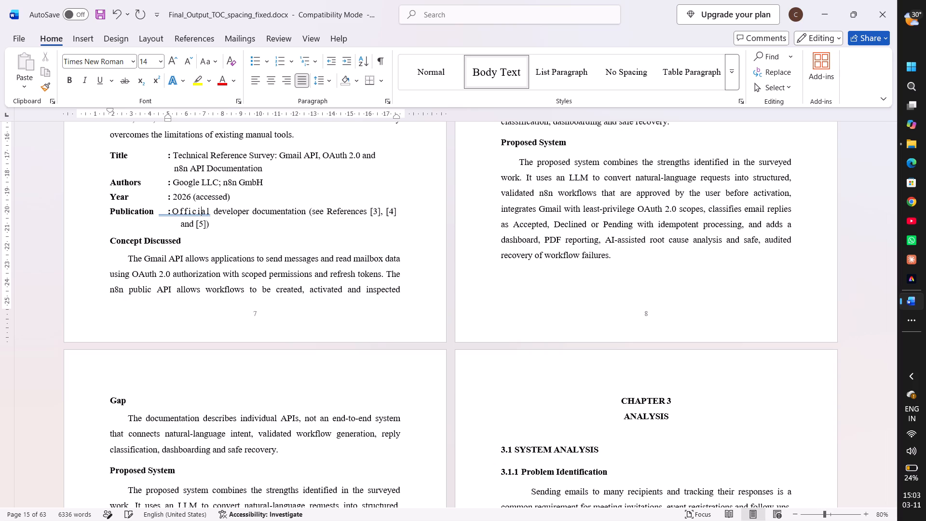
click(217, 222)
click(215, 209)
Delete the space following "Official" in the Publication line of the reference block.
key(BackSpace)
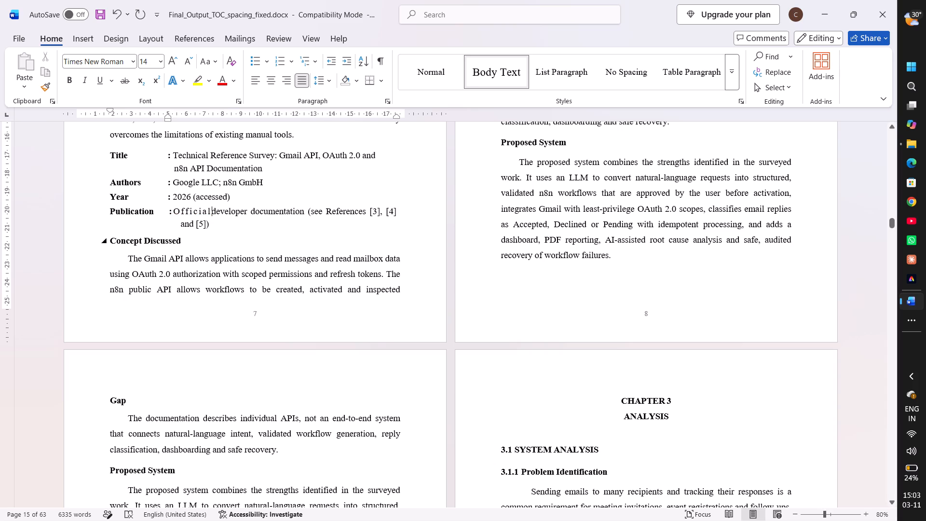
Review the page layout from the end of the literature survey through Chapter 3 to the UML diagrams in Chapter 4.
scroll(230, 241, down, 1)
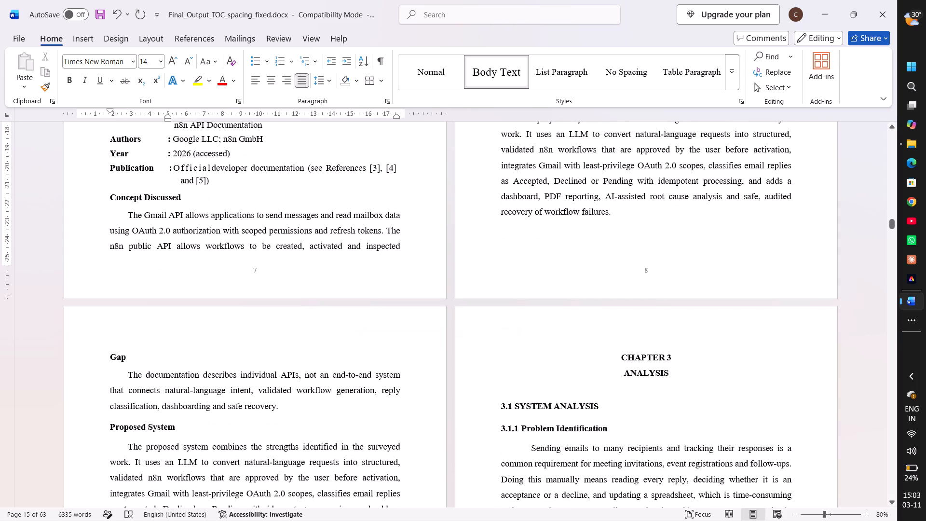
scroll(230, 241, down, 2)
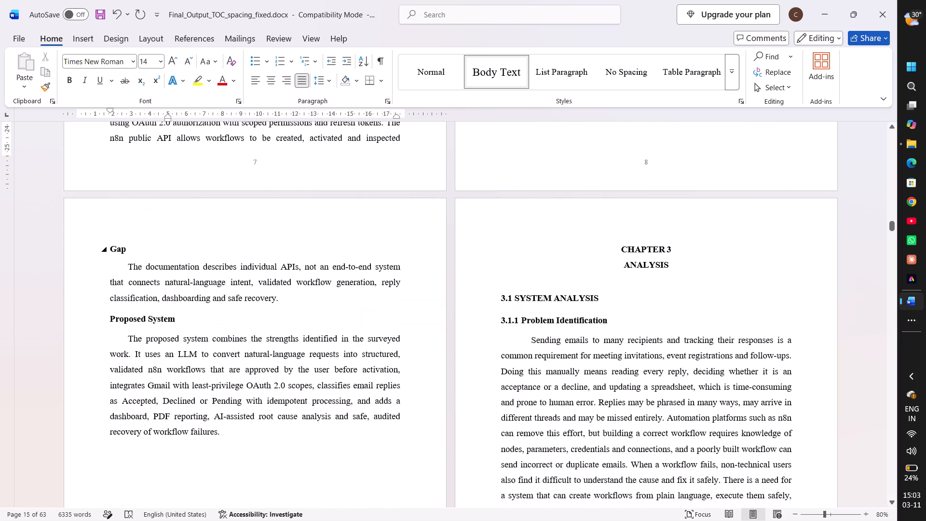
scroll(230, 241, down, 1)
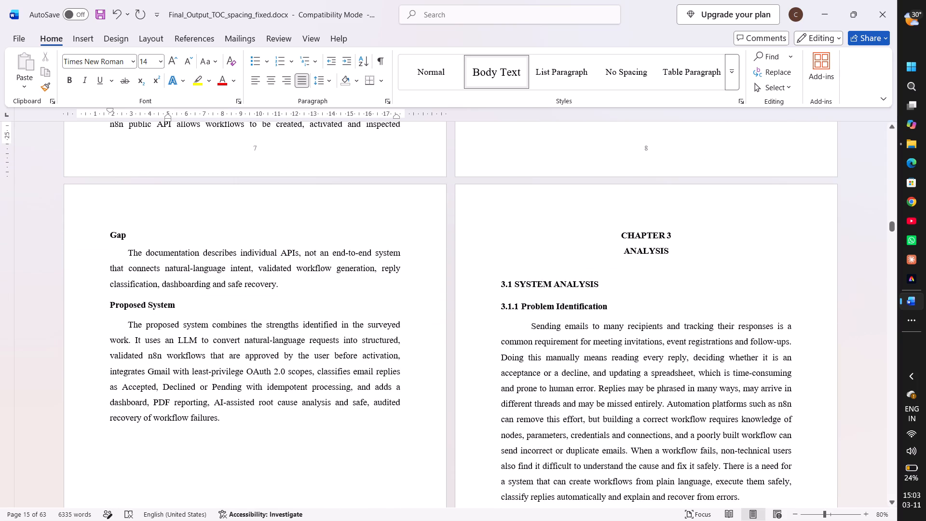
scroll(230, 241, down, 2)
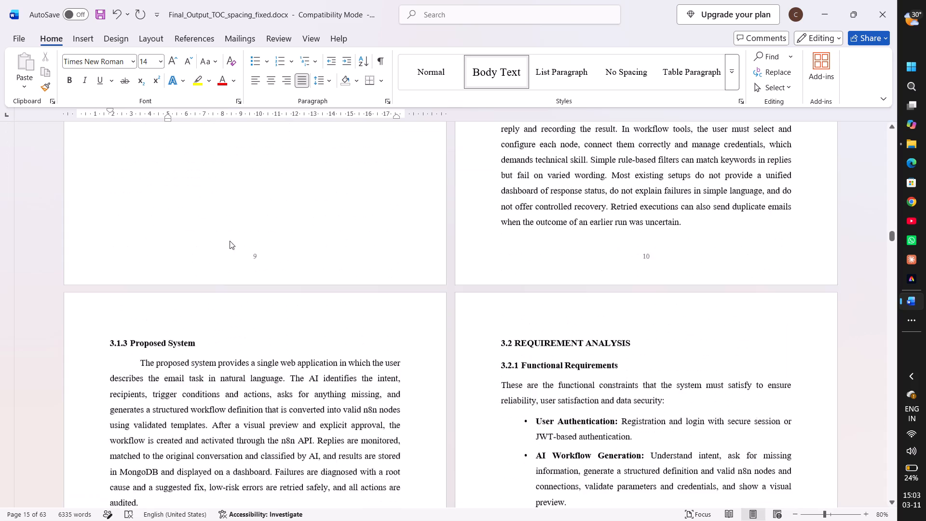
scroll(230, 241, down, 4)
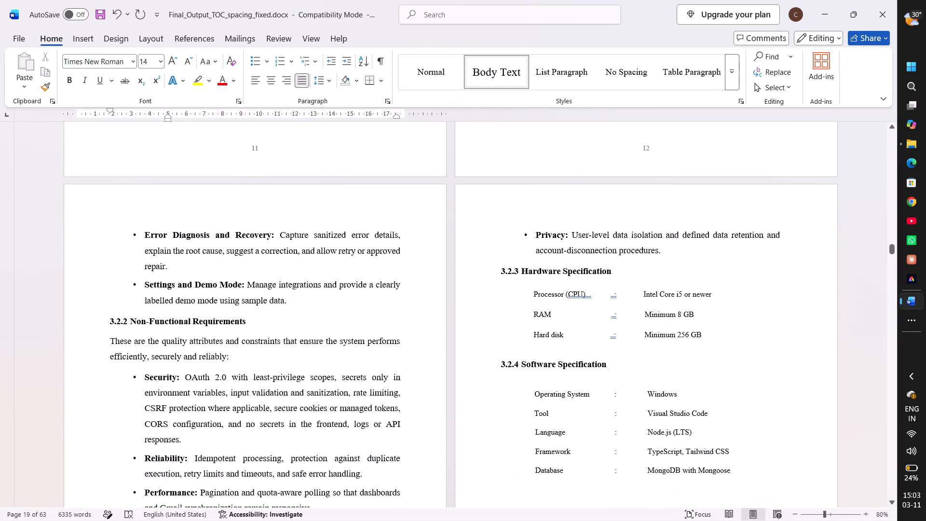
scroll(230, 241, down, 1)
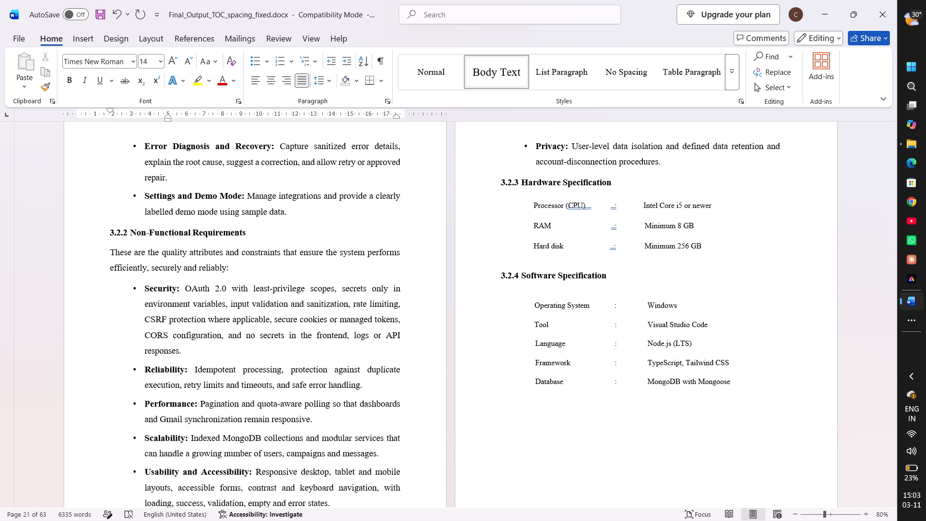
scroll(285, 288, down, 6)
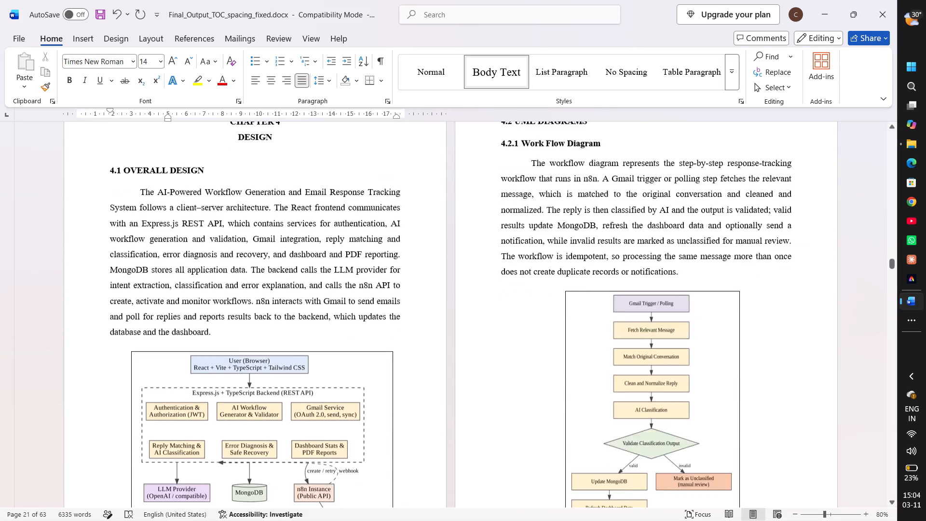
scroll(285, 288, down, 3)
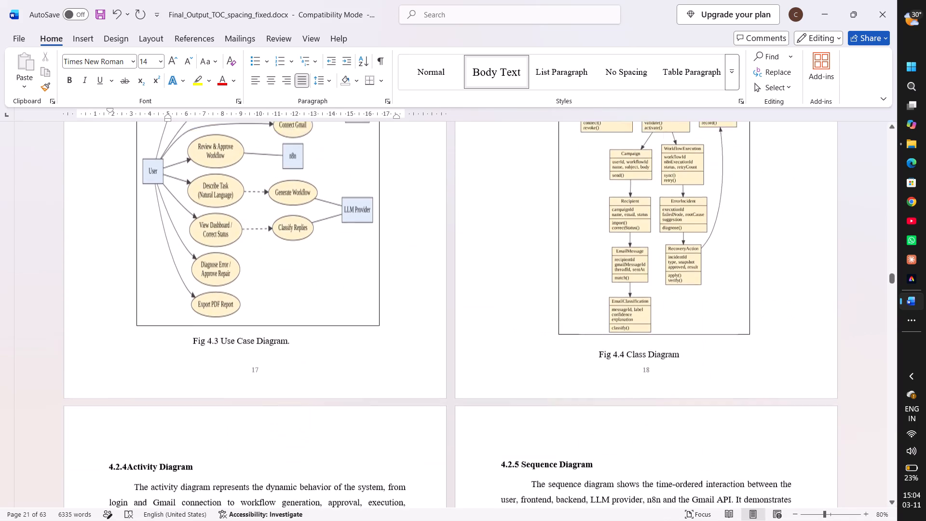
scroll(285, 288, down, 1)
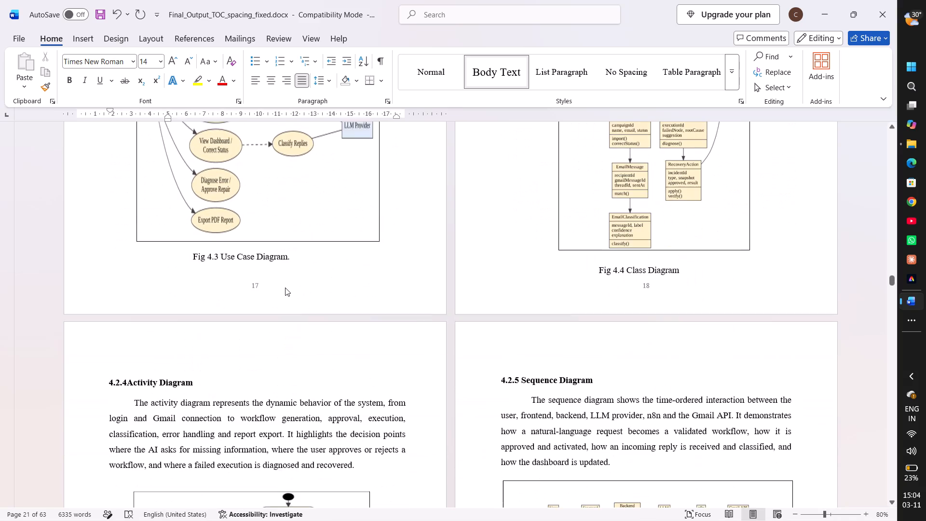
Extend the lower edge of the class diagram's frame slightly downward, closer to the Fig 4.4 caption in section 4.2.3.
scroll(285, 288, up, 4)
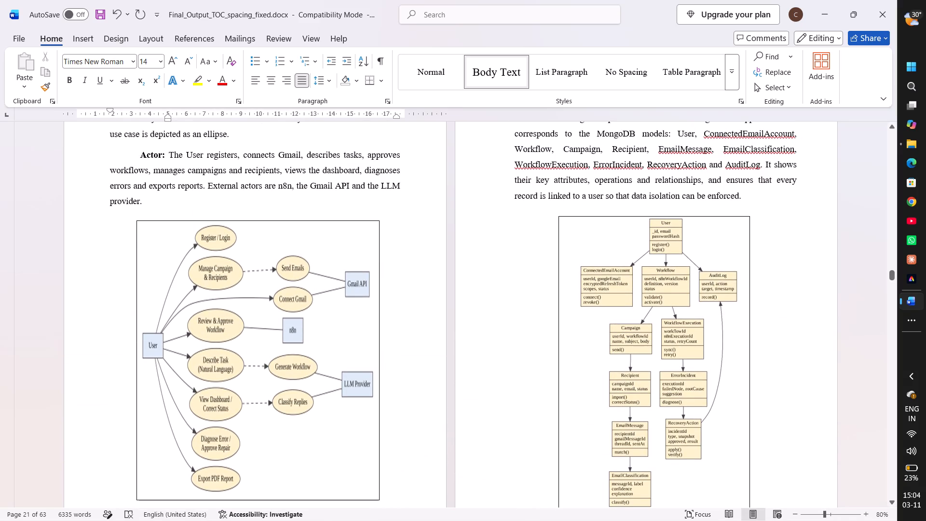
click(570, 338)
scroll(616, 360, down, 1)
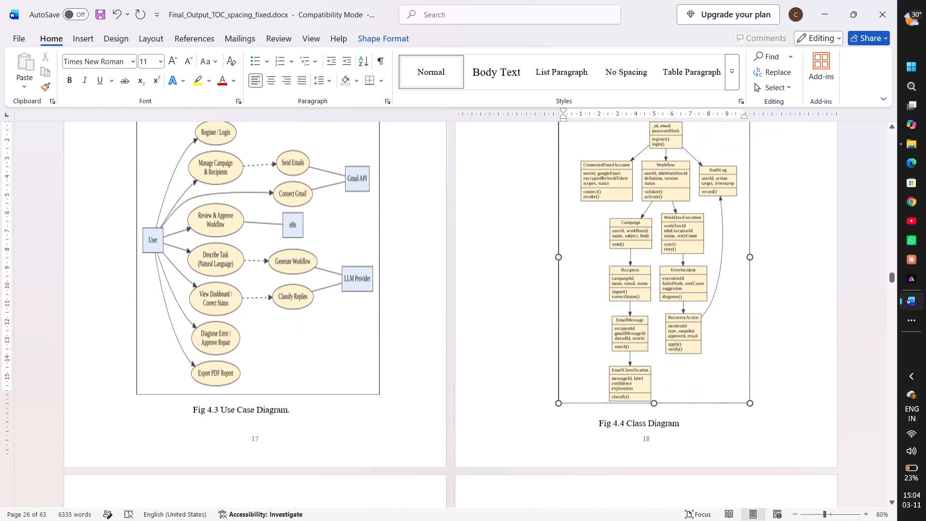
drag(655, 395, 655, 404)
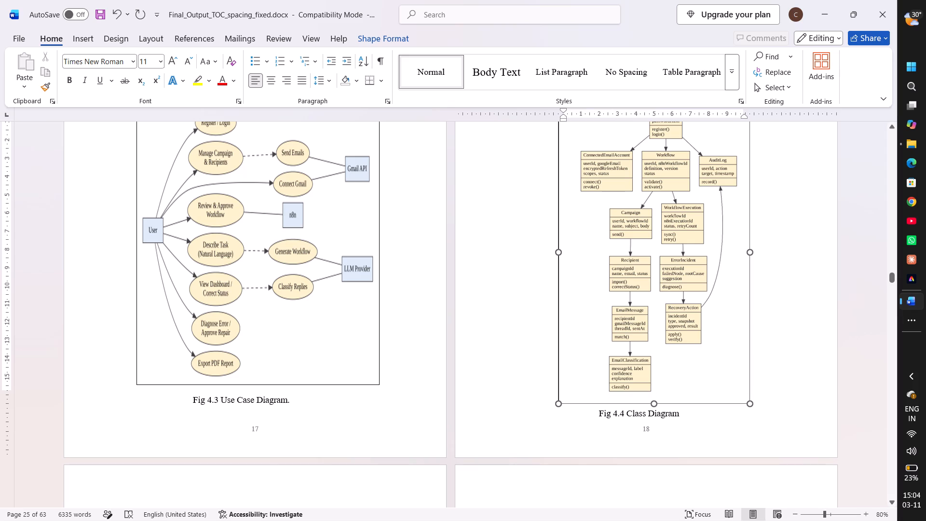
drag(655, 404, 655, 403)
drag(655, 403, 656, 403)
scroll(669, 369, up, 1)
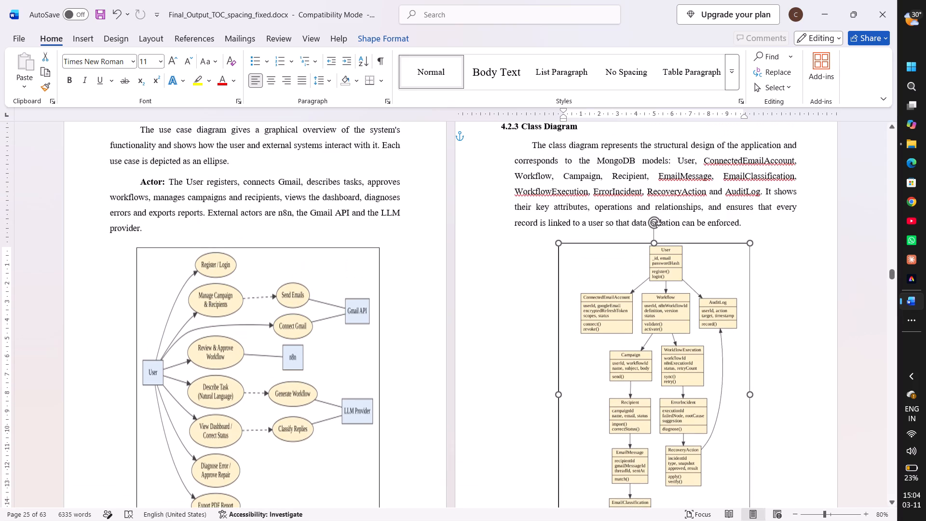
scroll(669, 369, up, 2)
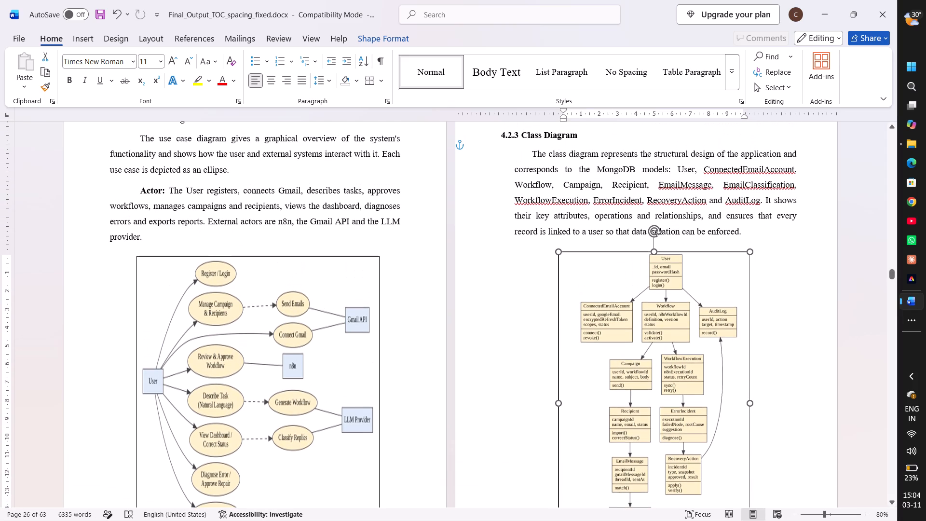
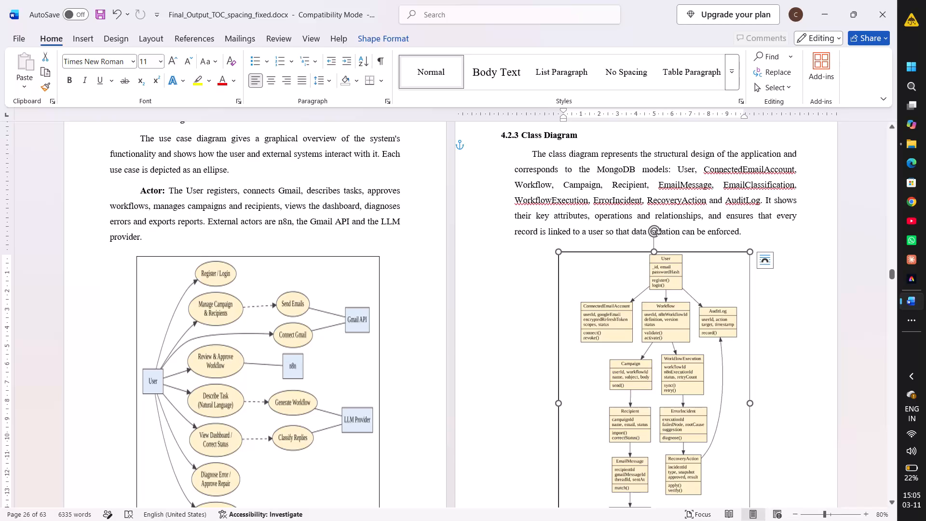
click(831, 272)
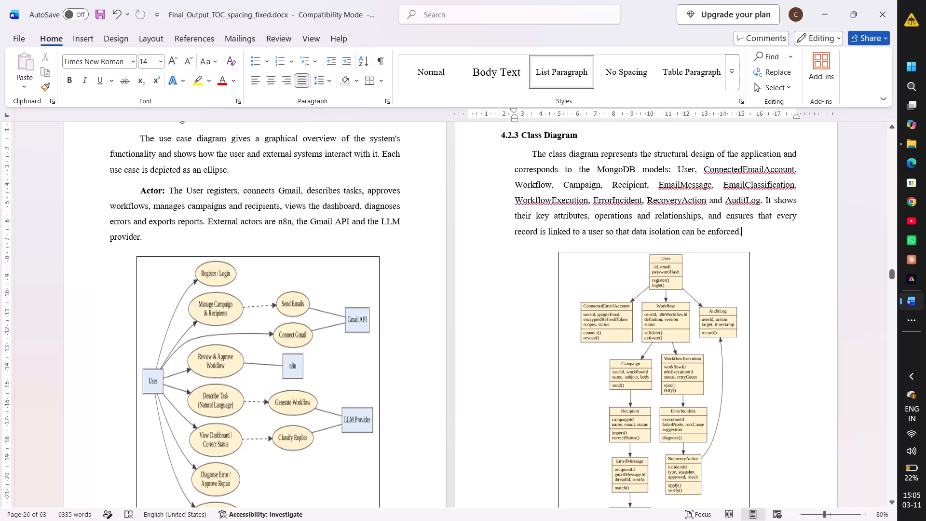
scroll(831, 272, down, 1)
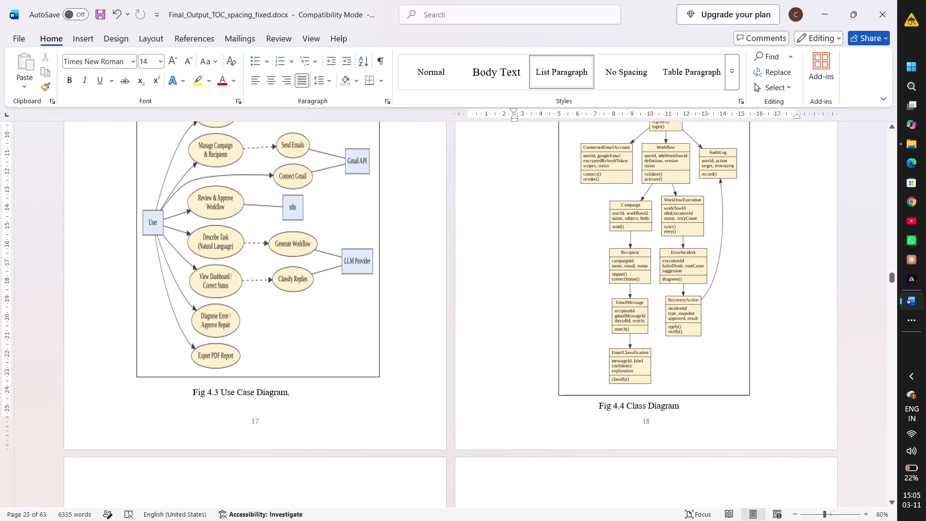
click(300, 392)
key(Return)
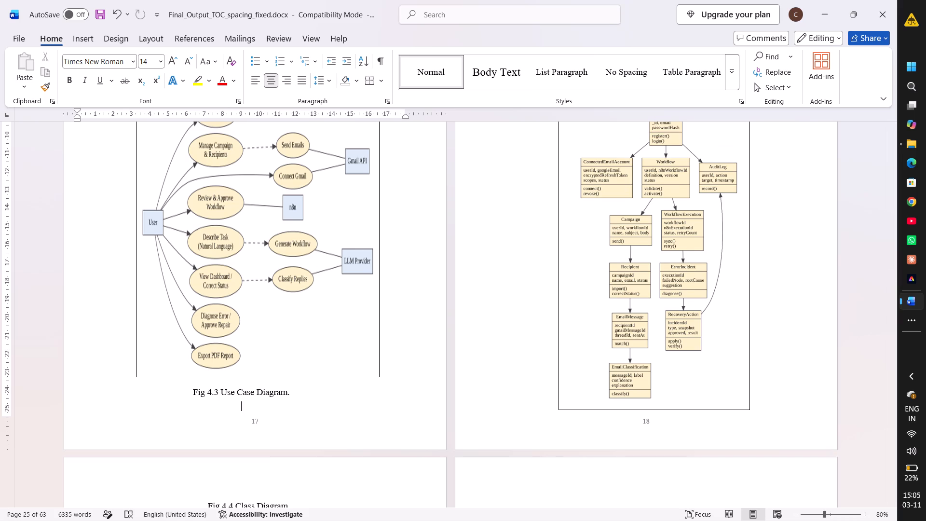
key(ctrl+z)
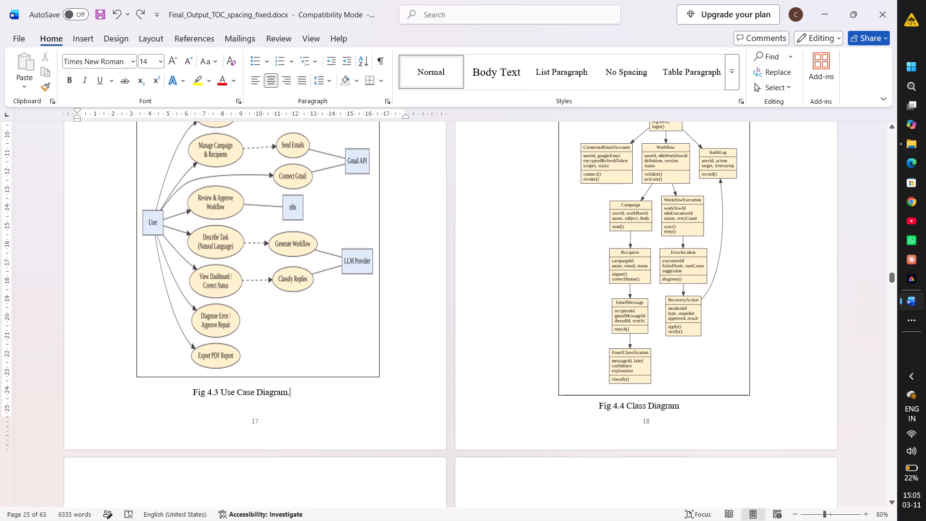
Insert leading spaces and a line break before the Fig 4.3 Use Case Diagram caption, moving it down one line.
click(193, 392)
key(space)
key(space)
key(space)
key(space)
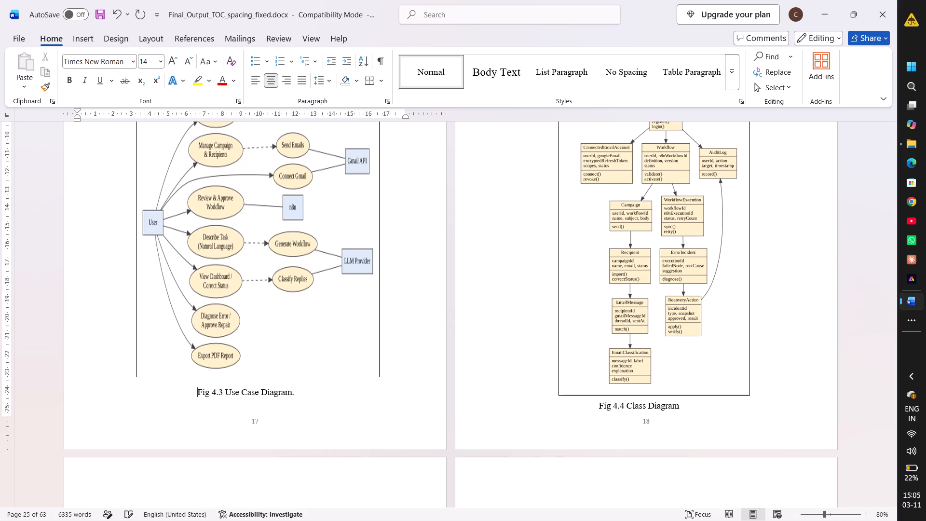
key(space)
key(space)
key(space)
key(space)
key(space)
key(space)
key(space)
key(space)
key(space)
key(space)
key(space)
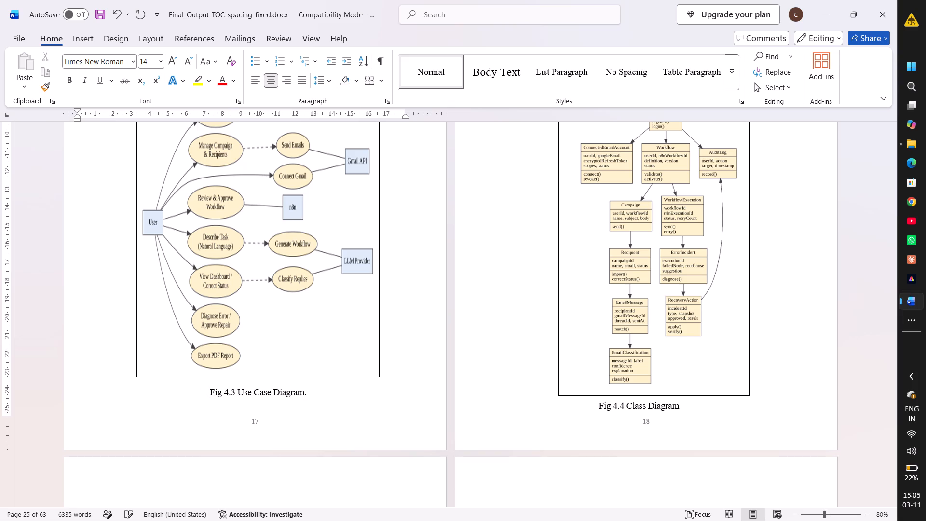
key(space)
key(Return)
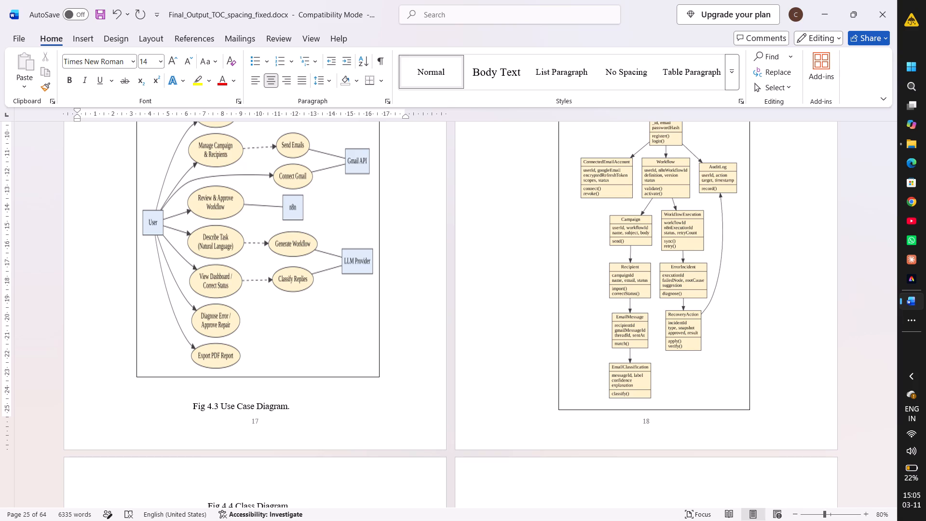
Indent the Fig 4.3 caption with 21 leading spaces so it sits centred under the use case diagram's frame.
key(space)
key(space)
key(space)
key(space)
key(space)
key(space)
key(space)
key(space)
key(space)
key(space)
key(space)
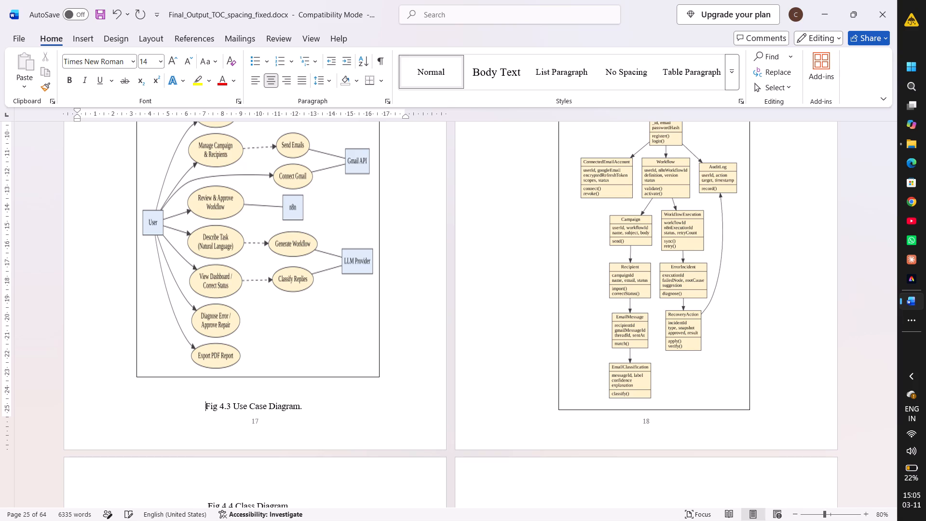
key(space)
key(space)
key(space)
key(space)
key(space)
key(space)
key(space)
key(space)
key(space)
key(space)
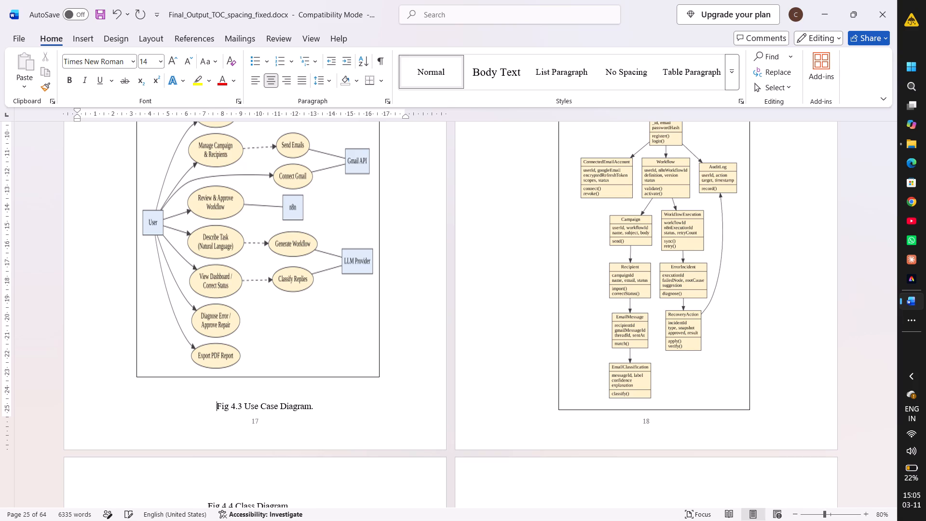
Extend the lower edge of the use case diagram's frame down to just above the Fig 4.3 caption.
click(260, 376)
drag(259, 377, 259, 389)
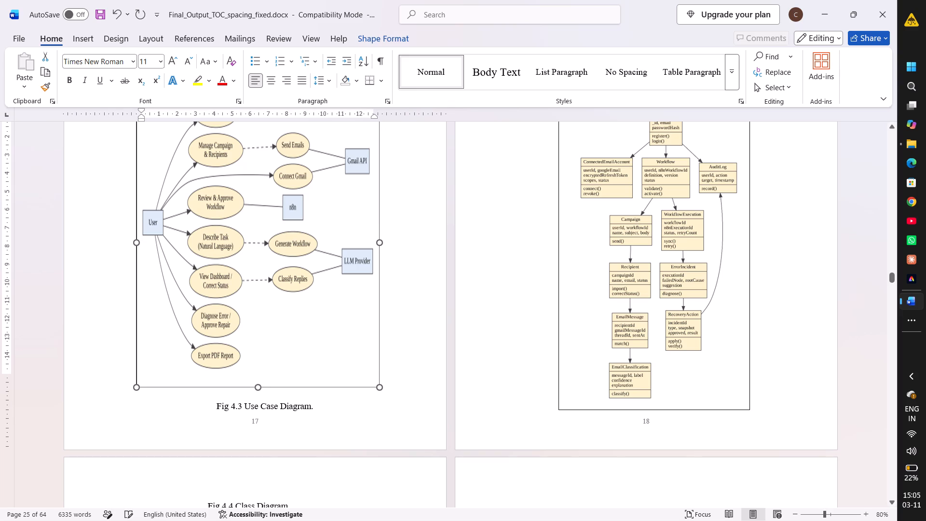
drag(259, 389, 259, 396)
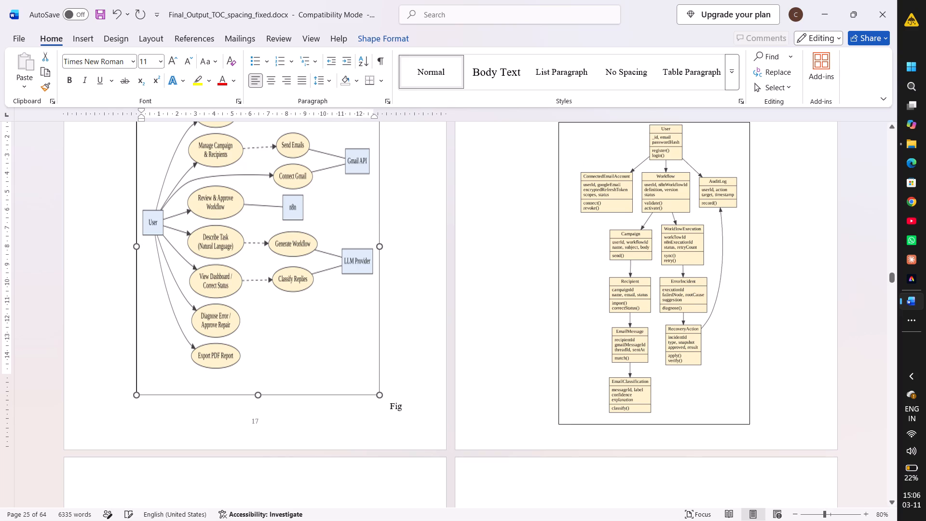
drag(259, 396, 260, 394)
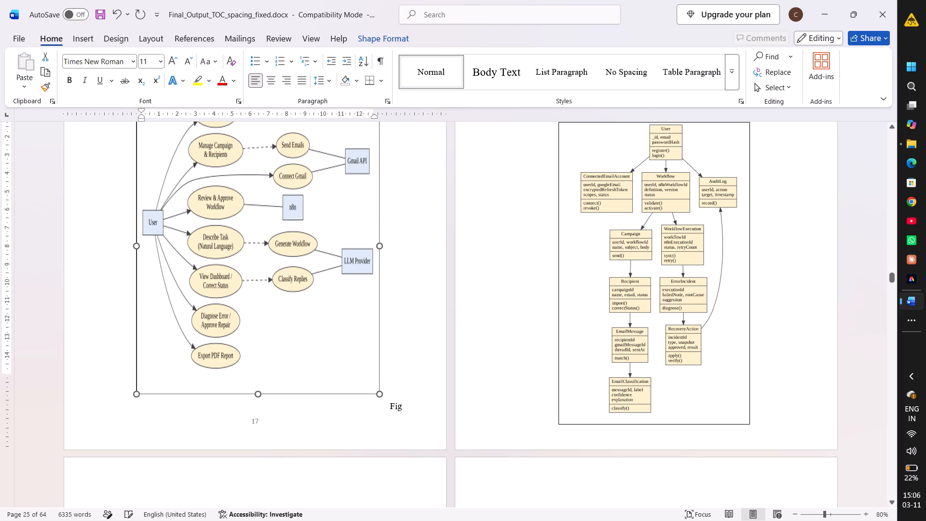
drag(260, 394, 261, 392)
Delete all leading spaces and the break before the Fig 4.4 Class Diagram caption, pulling it back onto the class diagram's page.
scroll(329, 430, down, 1)
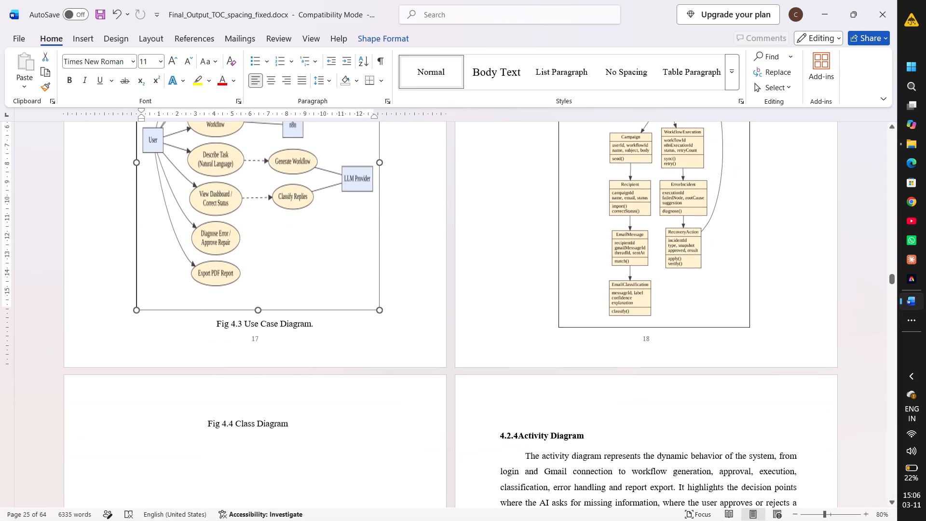
click(632, 290)
scroll(632, 290, up, 1)
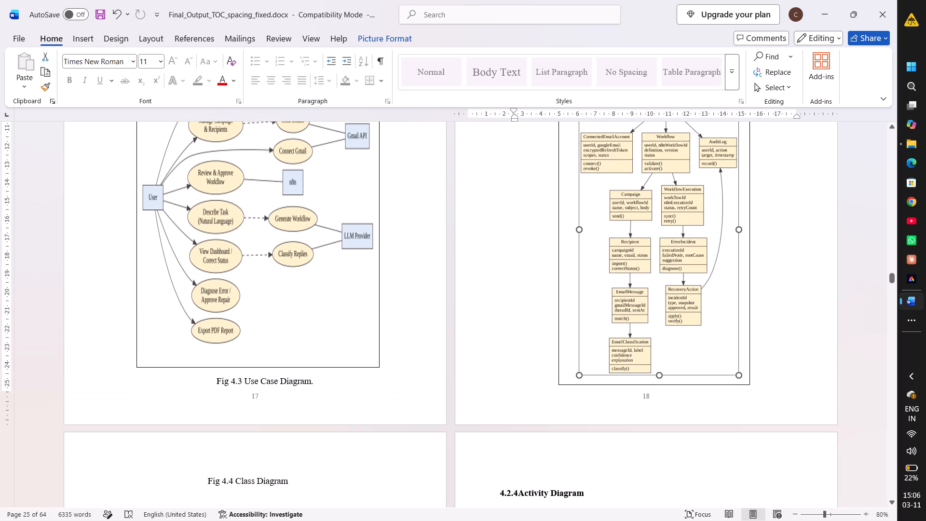
click(209, 479)
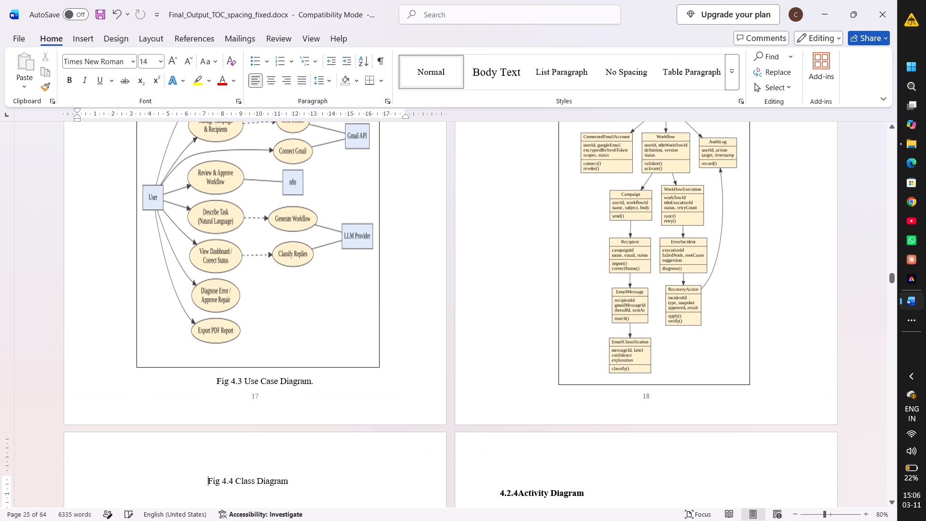
key(BackSpace)
key(BackSpace)
key(BackSpace)
key(BackSpace)
key(BackSpace)
key(BackSpace)
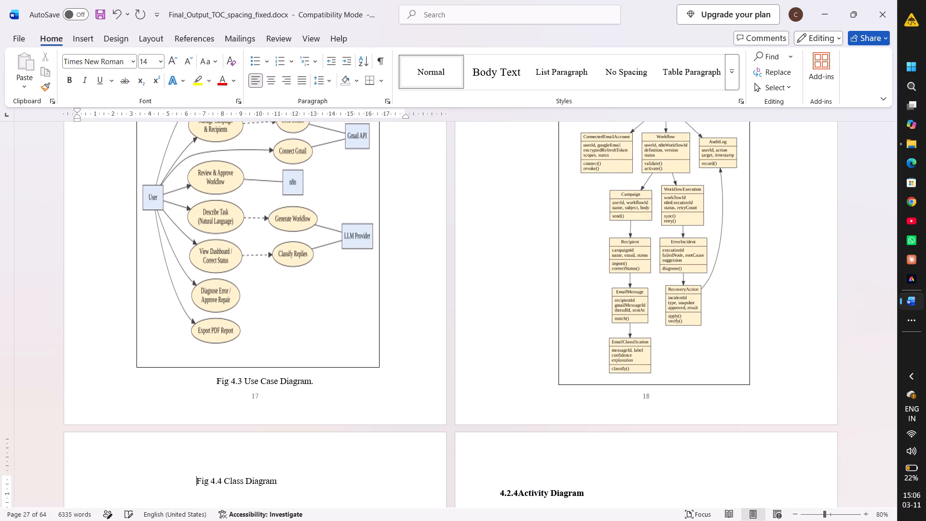
key(BackSpace)
key(BackSpace)
key(BackSpace)
key(BackSpace)
key(BackSpace)
key(BackSpace)
key(BackSpace)
key(BackSpace)
key(BackSpace)
key(BackSpace)
key(BackSpace)
key(BackSpace)
key(BackSpace)
key(BackSpace)
key(BackSpace)
key(BackSpace)
key(BackSpace)
key(BackSpace)
key(BackSpace)
key(BackSpace)
key(BackSpace)
key(BackSpace)
key(BackSpace)
key(BackSpace)
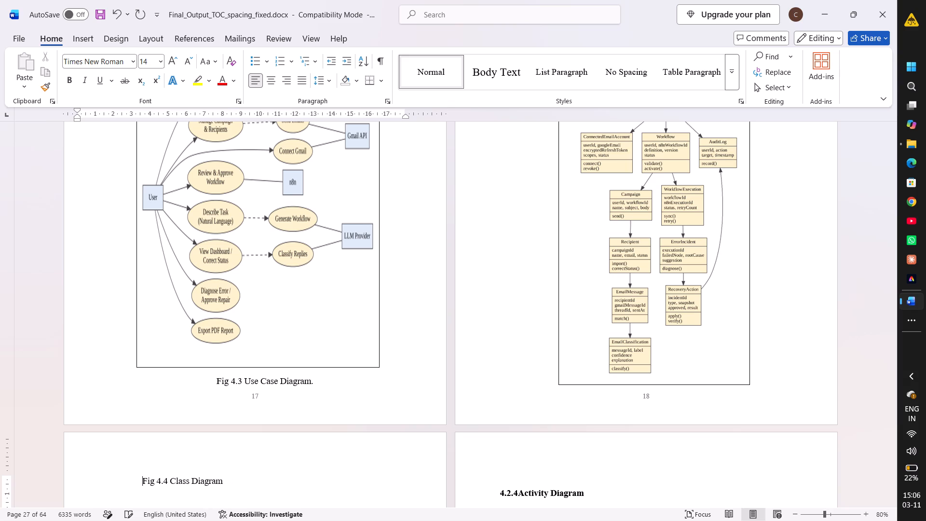
key(BackSpace)
key(BackSpace)
key(BackSpace)
key(BackSpace)
key(BackSpace)
key(BackSpace)
key(BackSpace)
key(BackSpace)
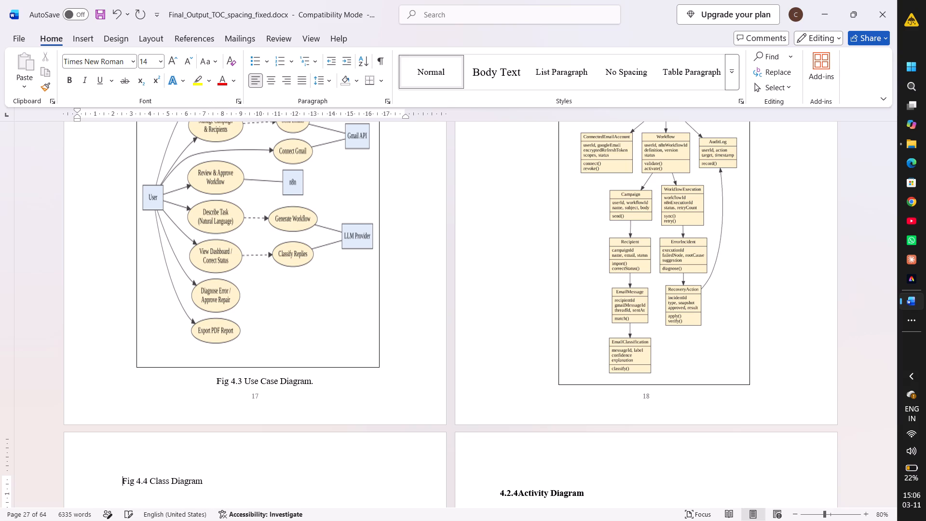
key(BackSpace)
key(BackSpace)
key(BackSpace)
key(BackSpace)
key(BackSpace)
key(BackSpace)
key(BackSpace)
key(BackSpace)
key(BackSpace)
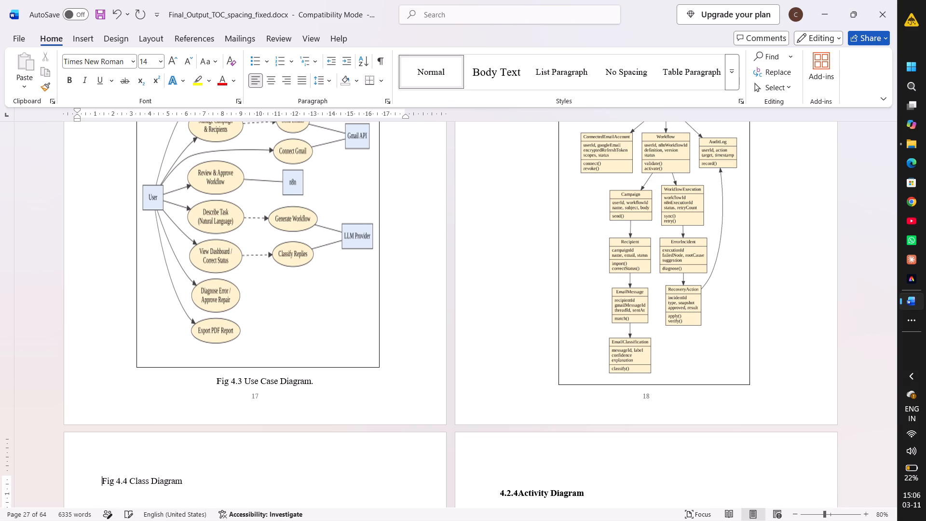
key(BackSpace)
key(BackSpace)
key(BackSpace)
key(BackSpace)
key(BackSpace)
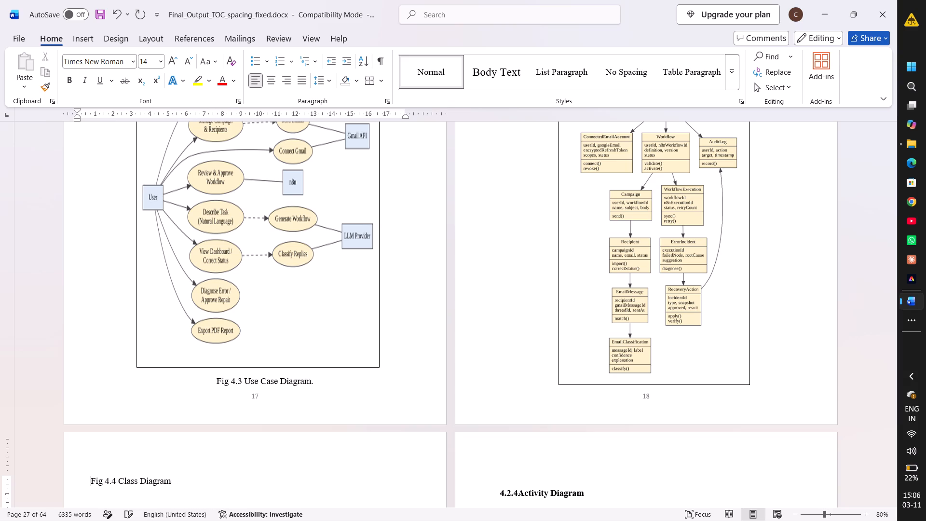
key(BackSpace)
key(BackSpace)
key(BackSpace)
key(BackSpace)
key(BackSpace)
key(BackSpace)
key(BackSpace)
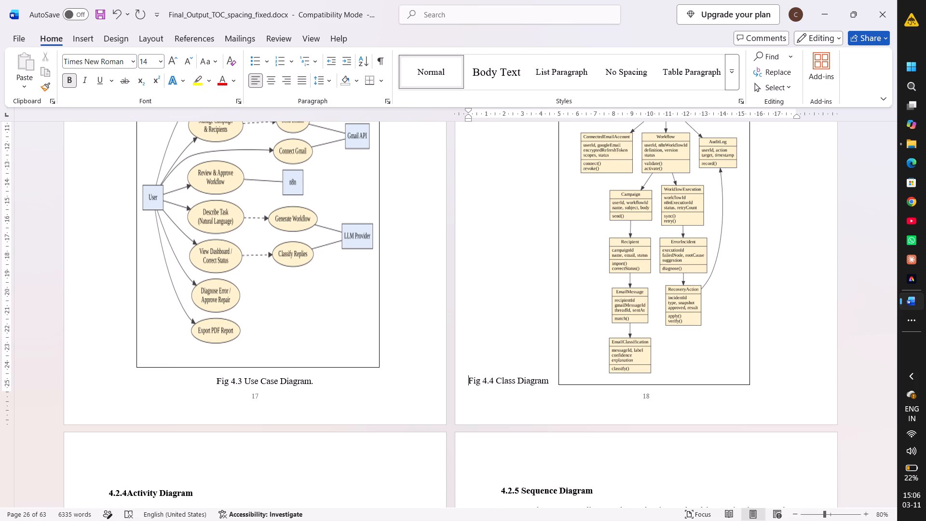
key(Return)
key(BackSpace)
Reduce the height of the class diagram picture slightly by raising its lower edge, keeping its width.
click(647, 300)
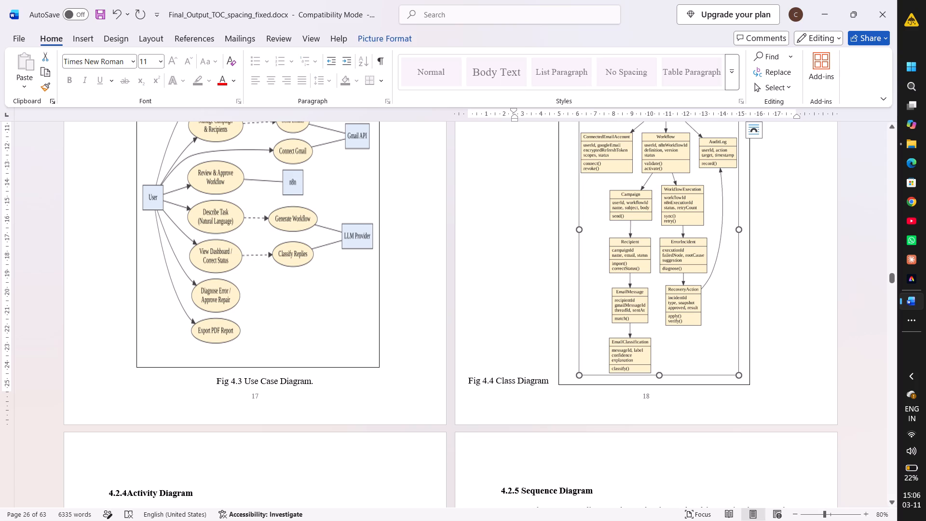
drag(658, 375, 661, 363)
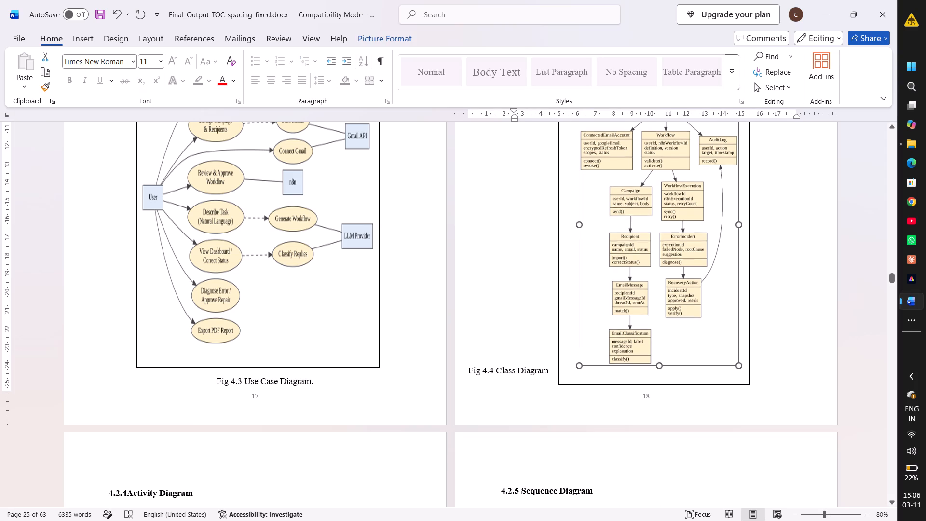
drag(661, 363, 661, 358)
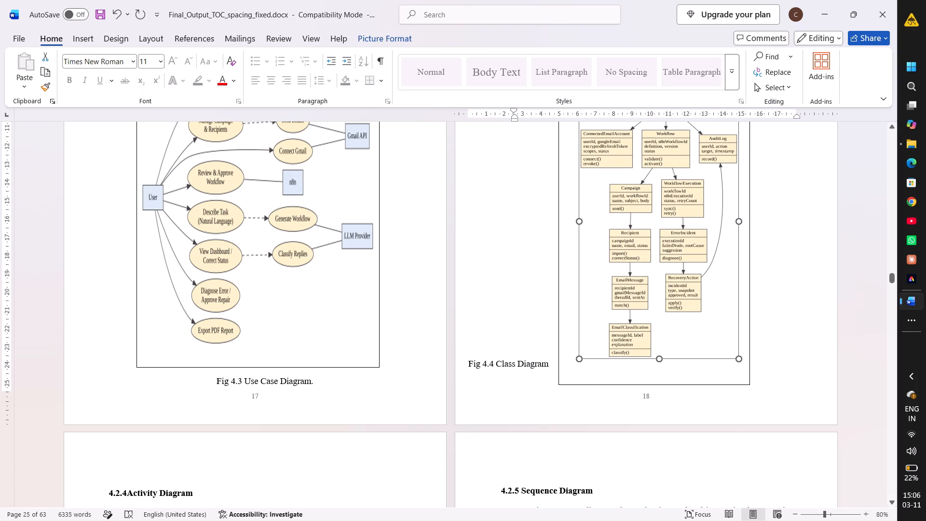
drag(661, 358, 662, 361)
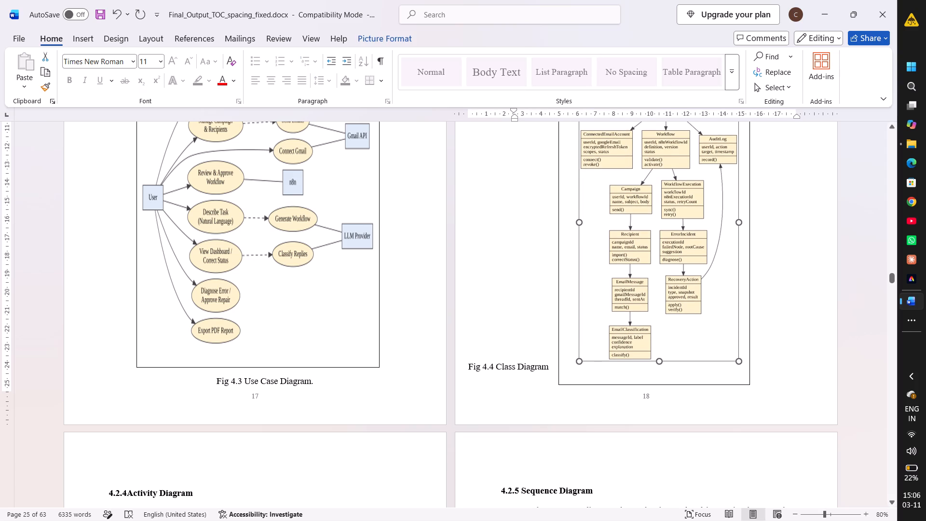
drag(662, 361, 662, 361)
Raise the lower edge of the class diagram's frame to just below the shortened picture.
click(658, 384)
click(658, 384)
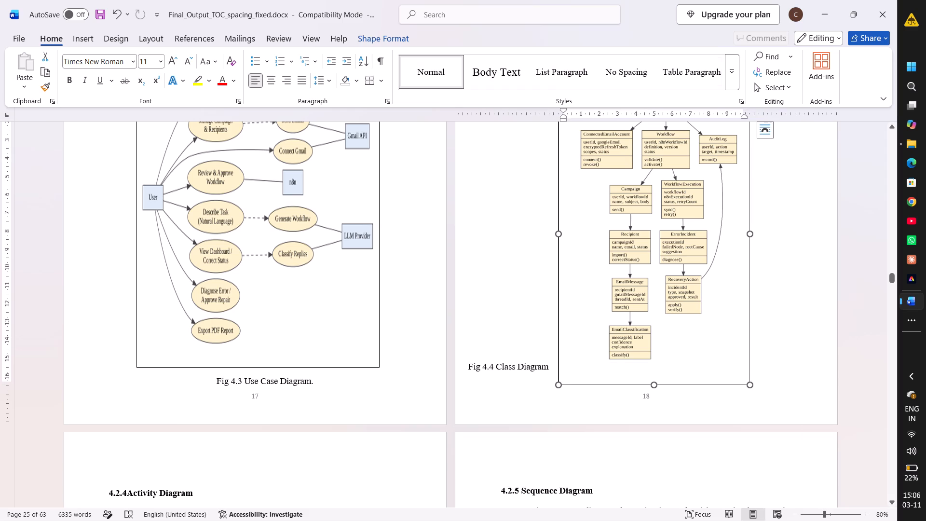
drag(654, 385, 652, 364)
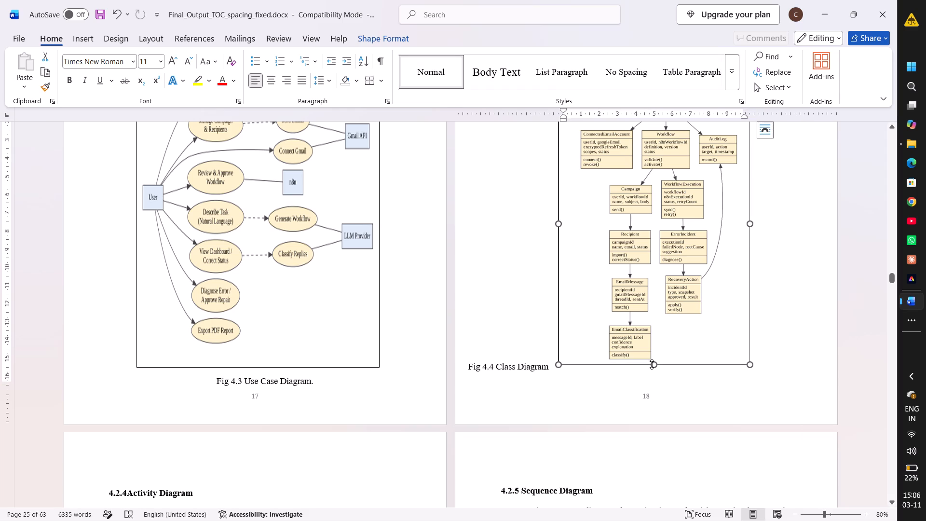
Add line breaks after and before the Fig 4.4 Class Diagram caption, dropping it one line below the diagram's frame.
click(546, 368)
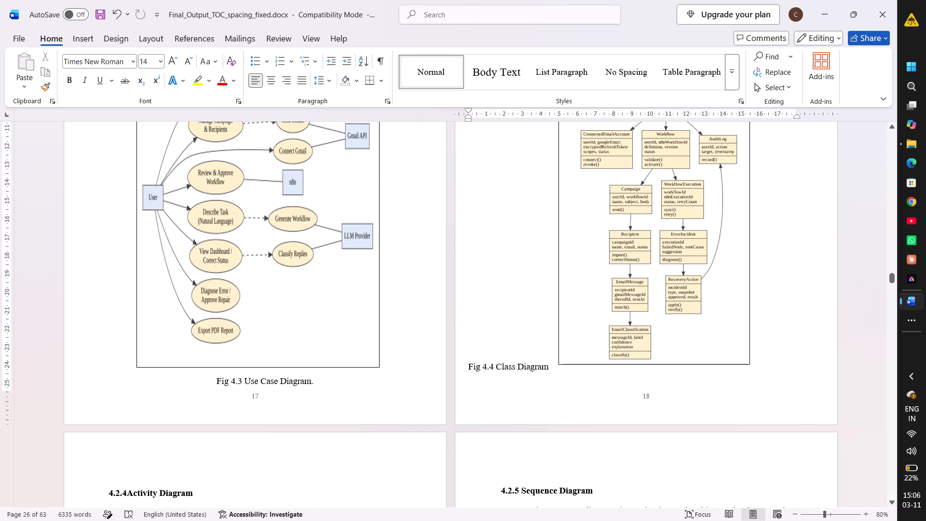
key(Return)
key(Return)
click(467, 365)
key(Return)
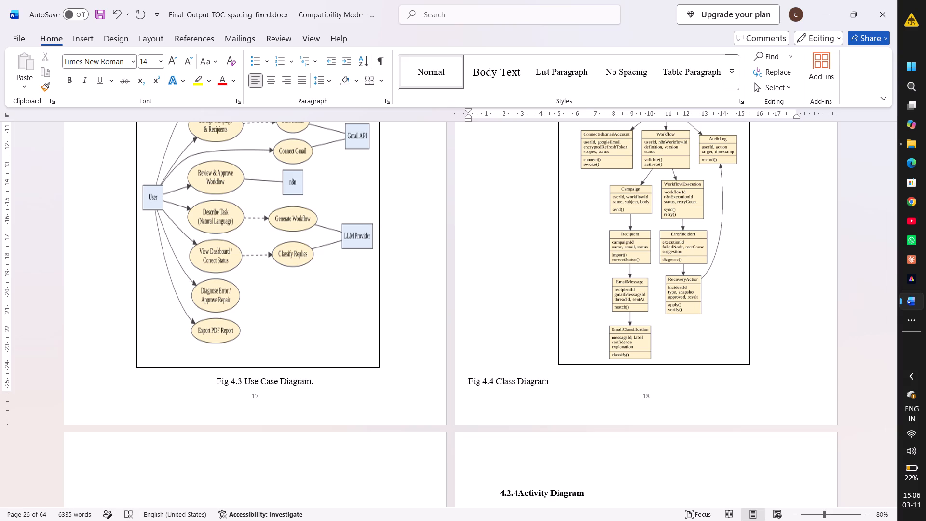
key(Return)
key(BackSpace)
Insert leading spaces before the Fig 4.4 Class Diagram caption until it sits centred beneath the class diagram's frame.
key(space)
key(space)
key(space)
key(space)
key(space)
key(space)
key(space)
key(space)
key(space)
key(space)
key(space)
key(space)
key(space)
key(space)
key(space)
key(space)
key(space)
key(space)
key(space)
key(space)
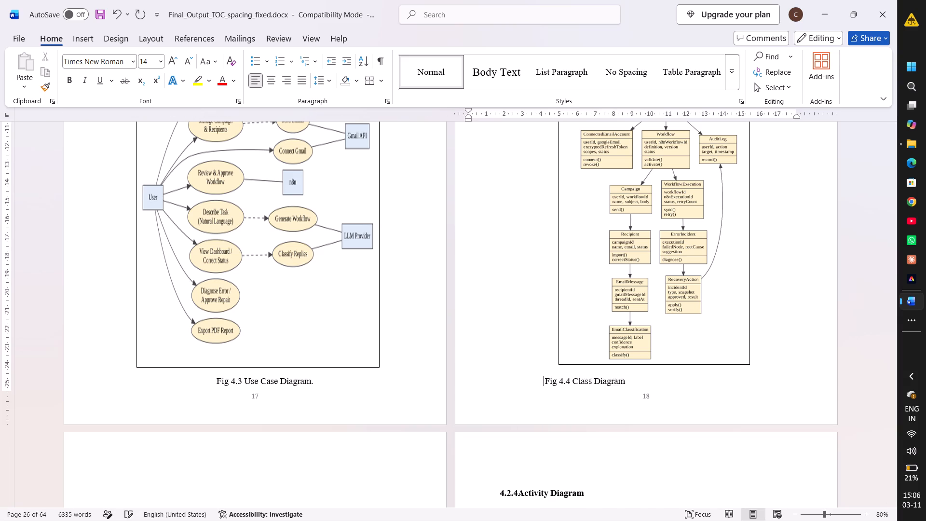
key(space)
key(space)
key(space)
key(space)
key(space)
key(space)
key(space)
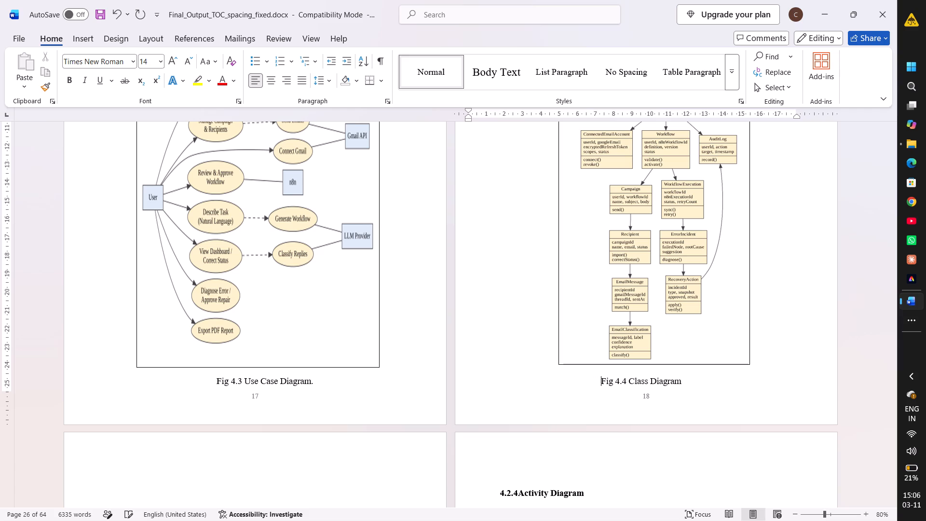
key(space)
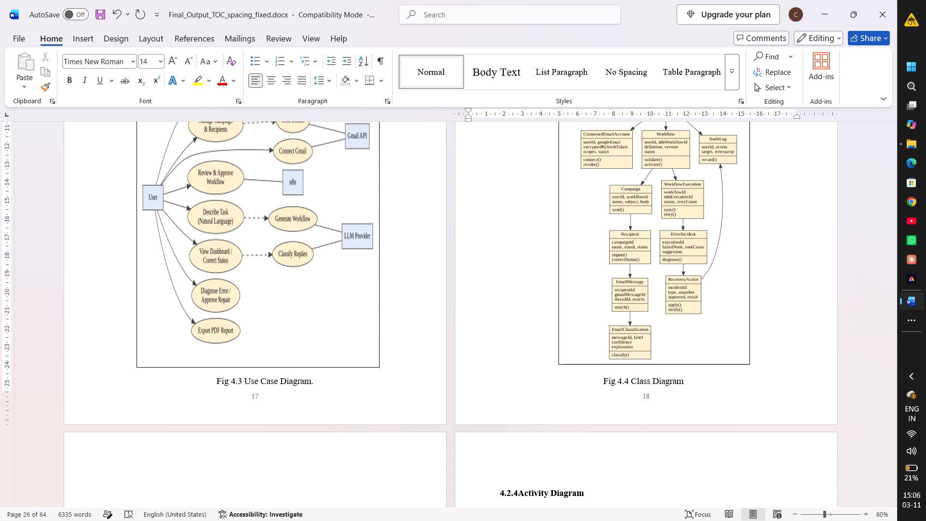
Save the report with the repositioned class diagram caption.
scroll(624, 231, up, 2)
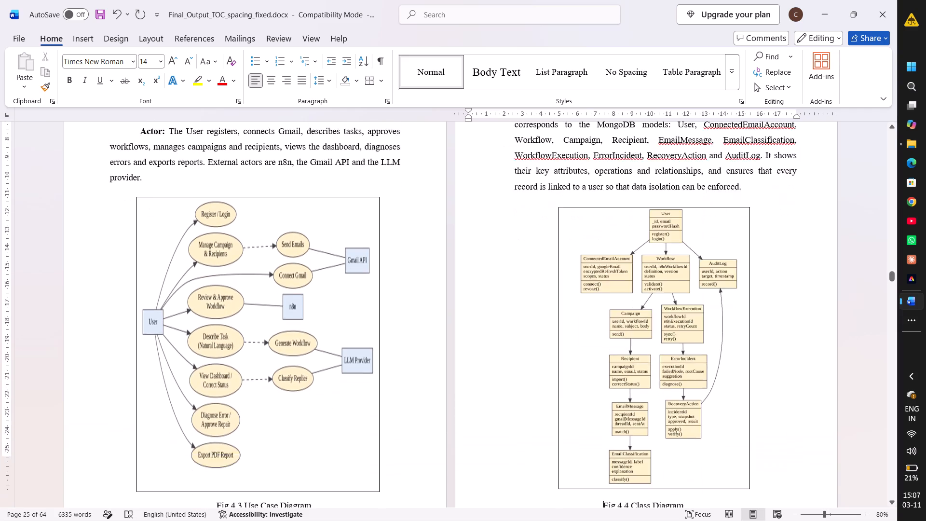
scroll(624, 231, up, 2)
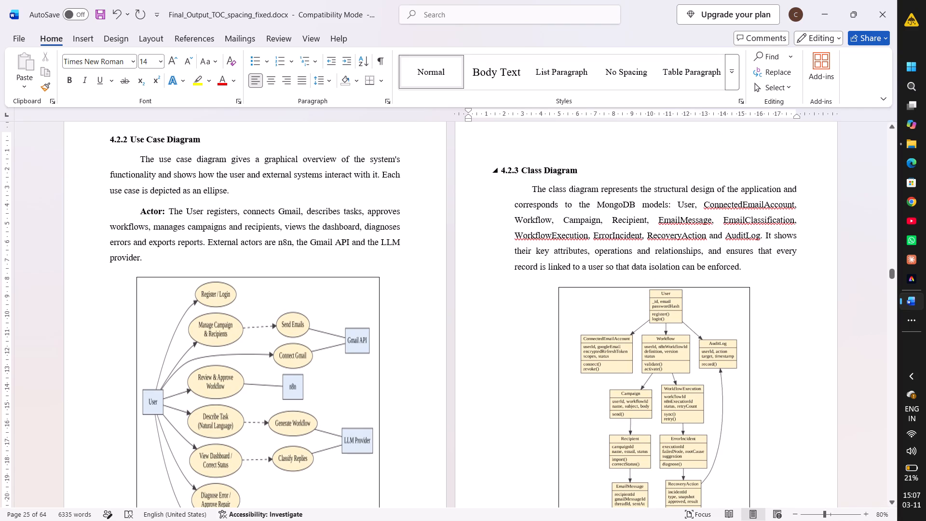
key(ctrl+s)
key(c)
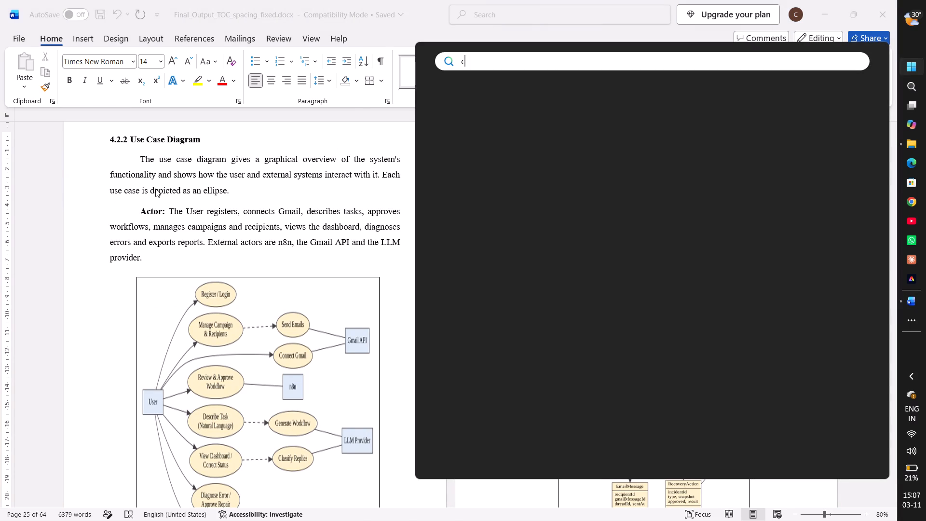
key(BackSpace)
text(ggo)
key(BackSpace)
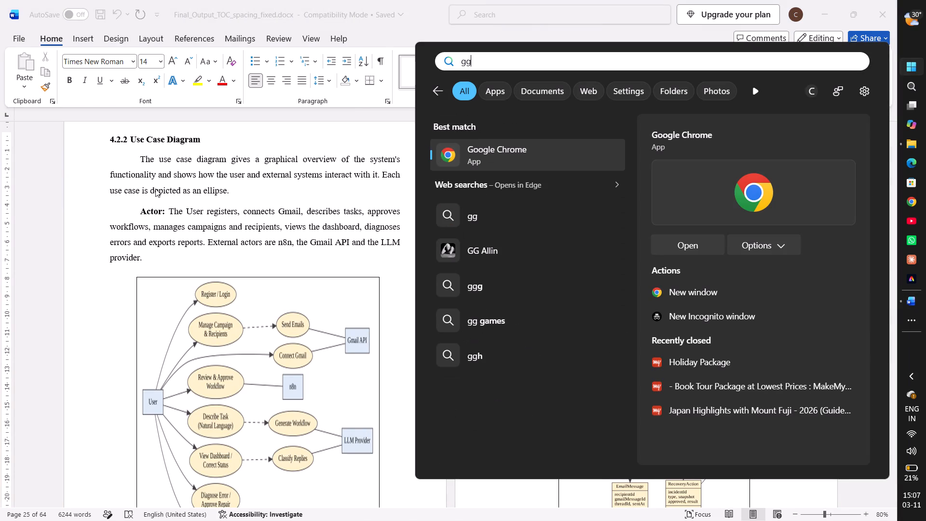
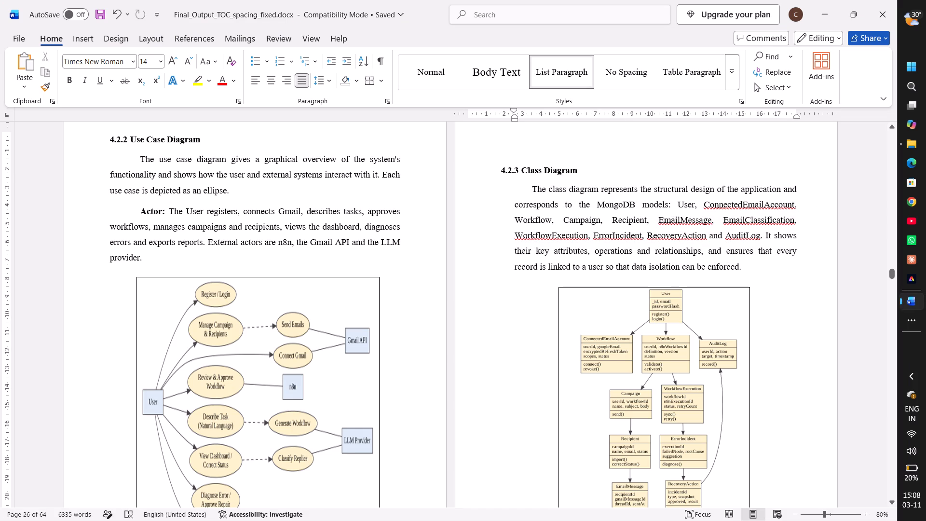
Delete the 4.2.3 Class Diagram heading, both number and title, above the class diagram paragraph.
scroll(513, 171, up, 1)
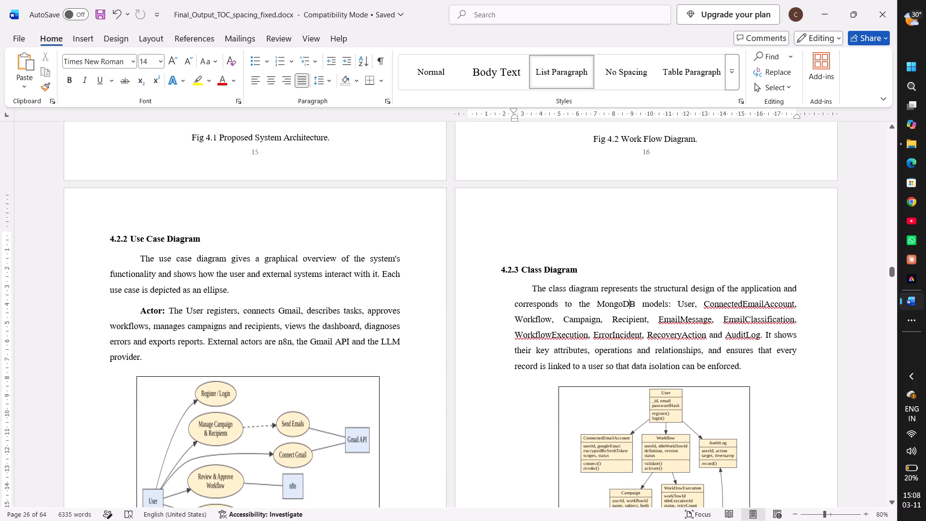
click(501, 270)
key(BackSpace)
key(BackSpace)
key(BackSpace)
key(BackSpace)
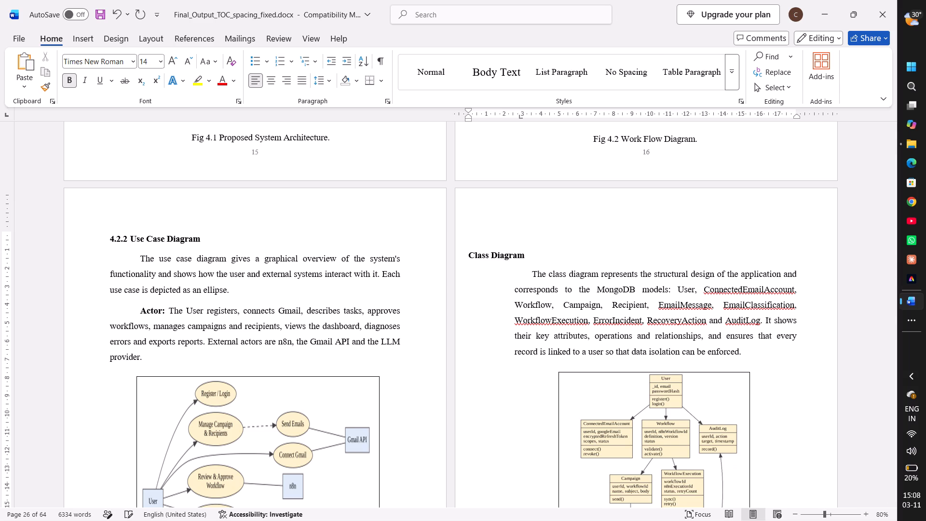
key(BackSpace)
key(Return)
drag(531, 254, 474, 256)
key(BackSpace)
key(BackSpace)
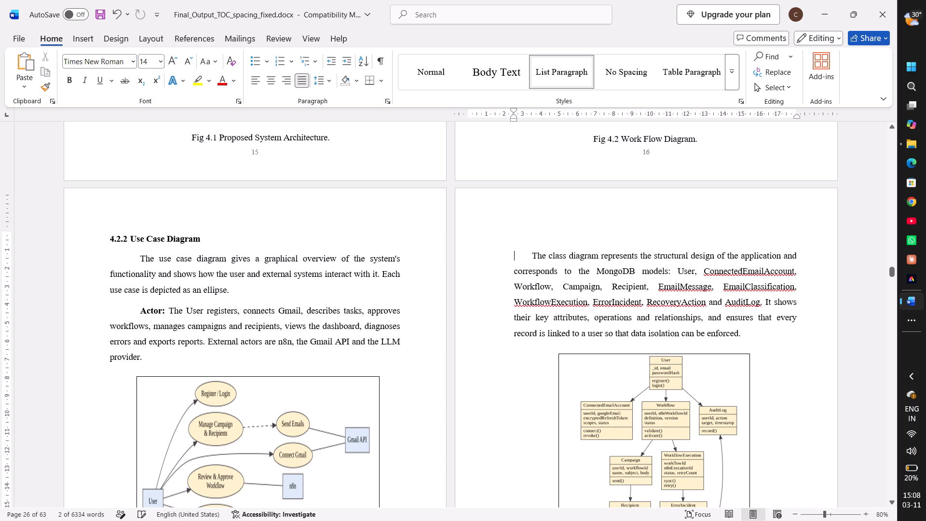
Write the section number 4.2.3 on the emptied heading line above the class diagram paragraph.
click(516, 239)
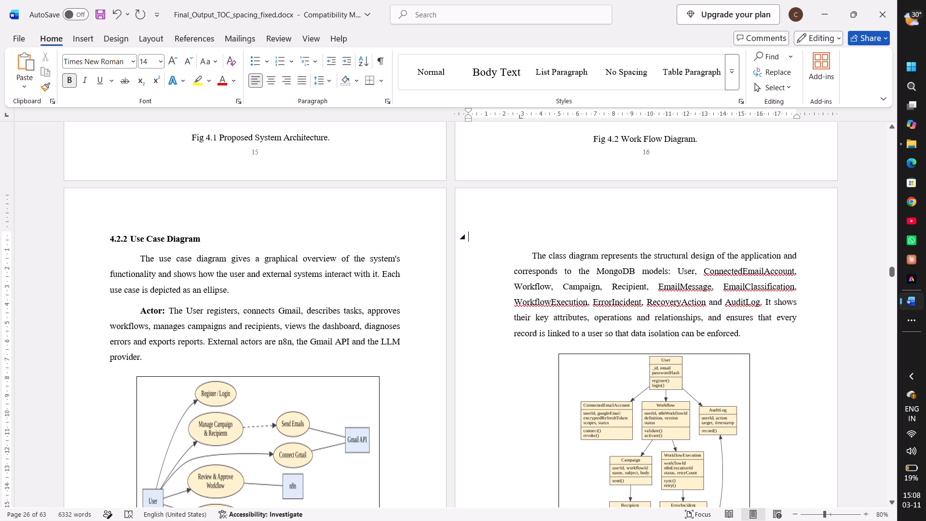
text(4.3)
key(BackSpace)
text(2.3)
key(space)
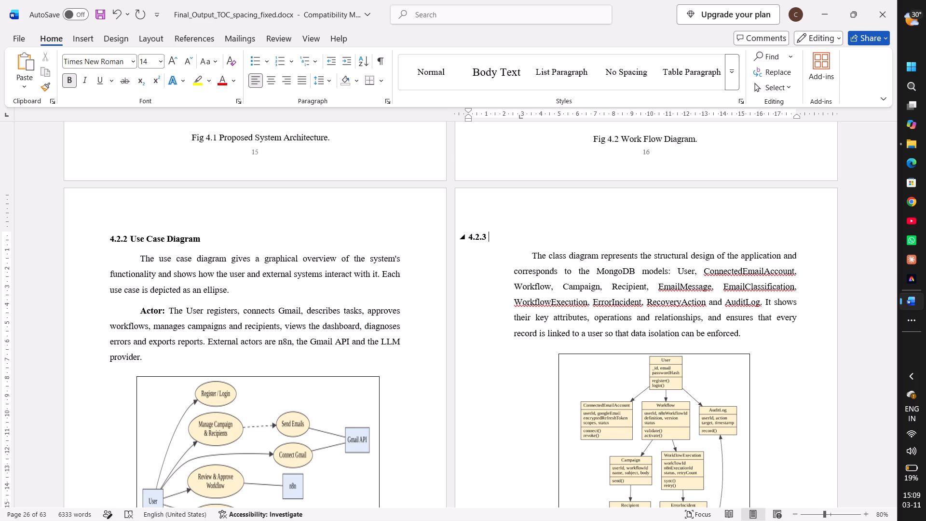
Copy the words "Class Diagram" from the Fig 4.4 caption below the class diagram.
scroll(605, 314, down, 4)
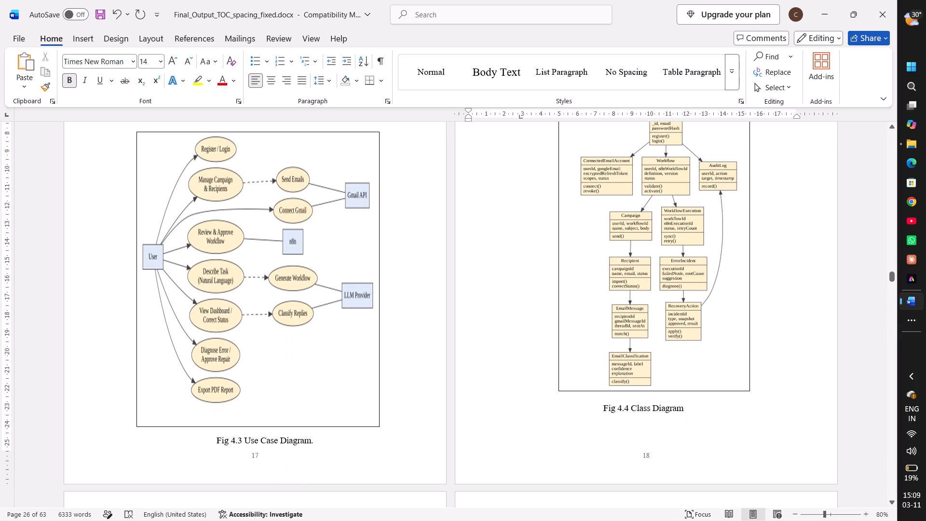
drag(631, 406, 664, 414)
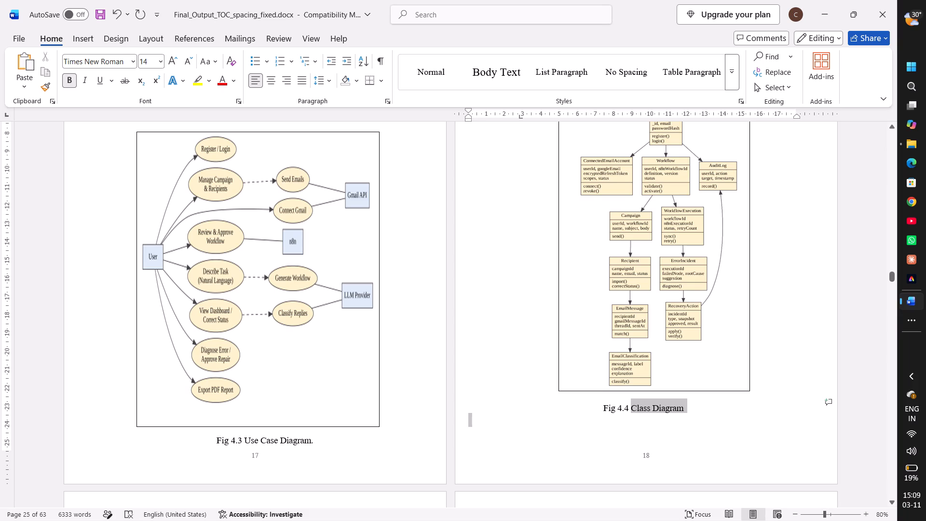
drag(664, 414, 683, 413)
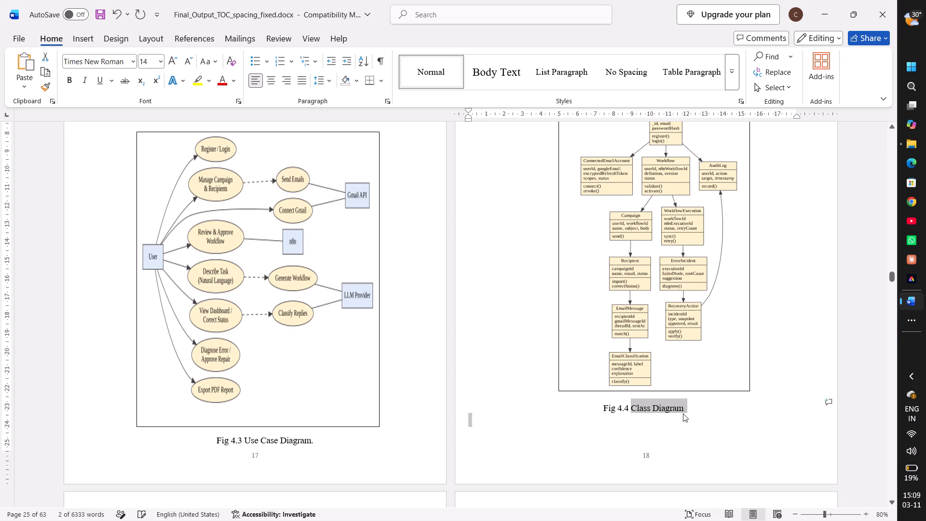
key(ctrl+c)
scroll(705, 371, up, 2)
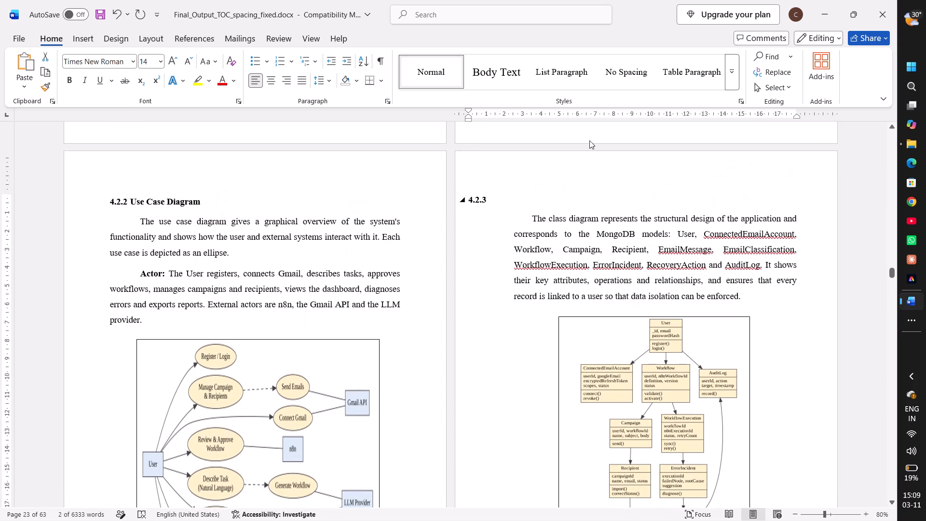
Indent the 4.2.3 heading number with leading spaces so it lines up with the paragraph's left edge.
click(470, 195)
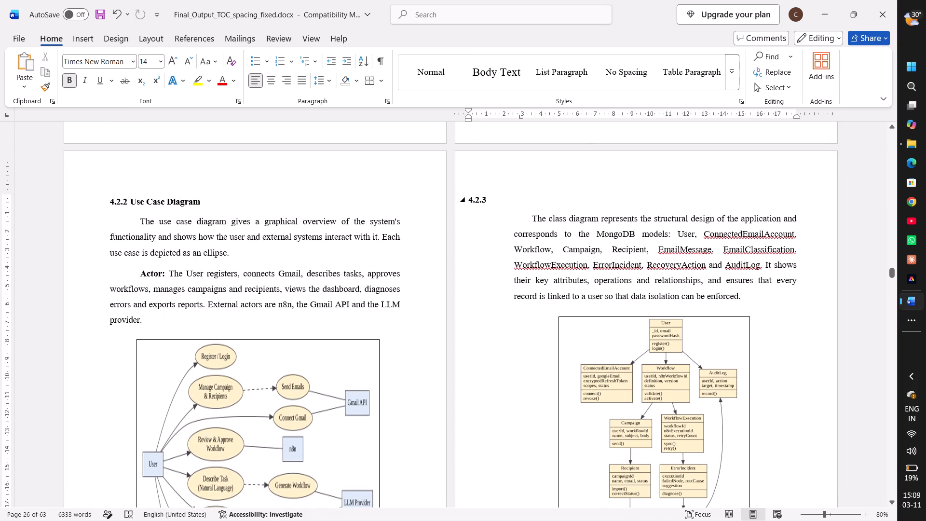
key(space)
key(space)
key(space)
key(space)
key(space)
key(space)
key(space)
key(space)
key(space)
key(space)
key(space)
key(space)
key(space)
key(space)
key(space)
key(space)
key(space)
key(space)
key(space)
key(space)
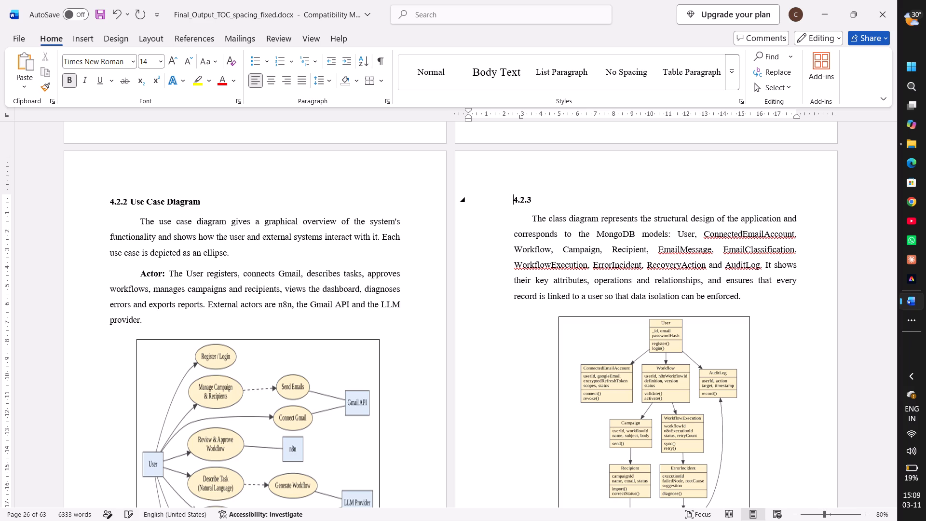
Paste the copied title "Class Diagram" after the 4.2.3 heading number.
click(541, 201)
key(ctrl+v)
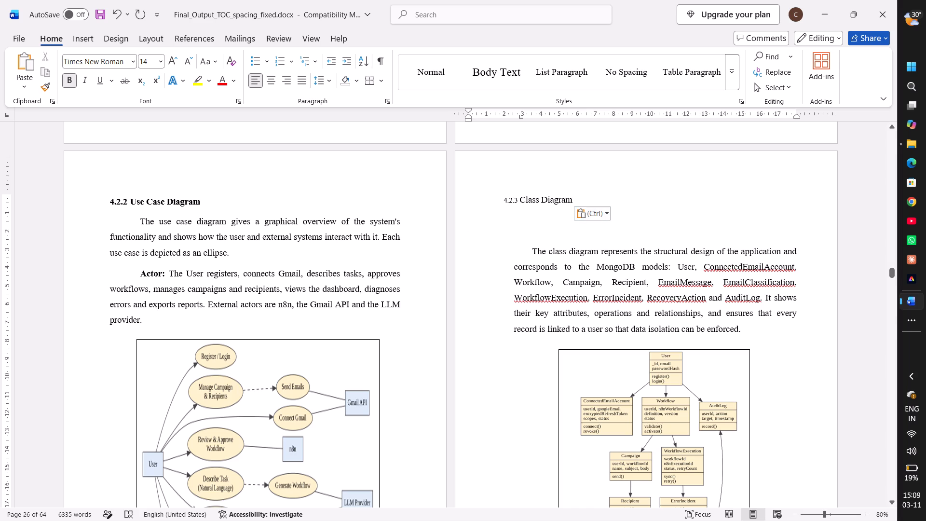
Make the whole 4.2.3 Class Diagram heading bold.
drag(501, 199, 566, 200)
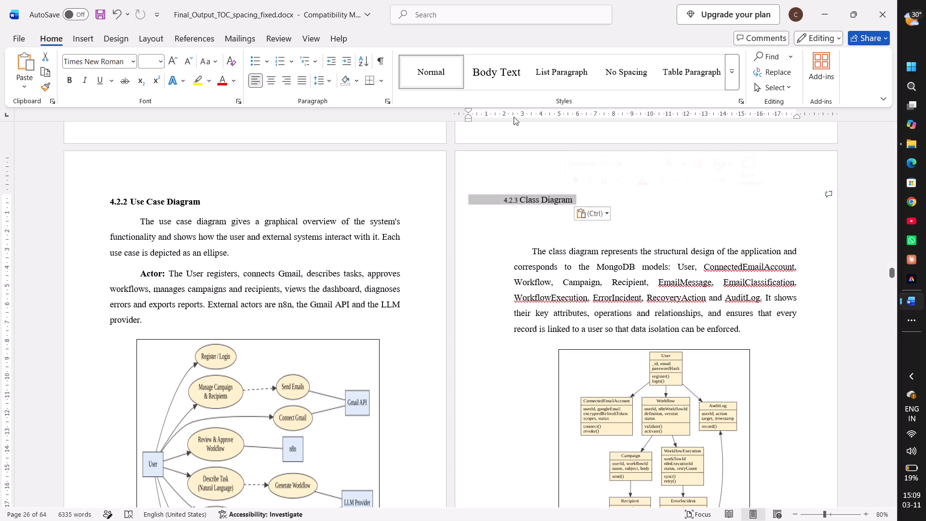
key(ctrl+b)
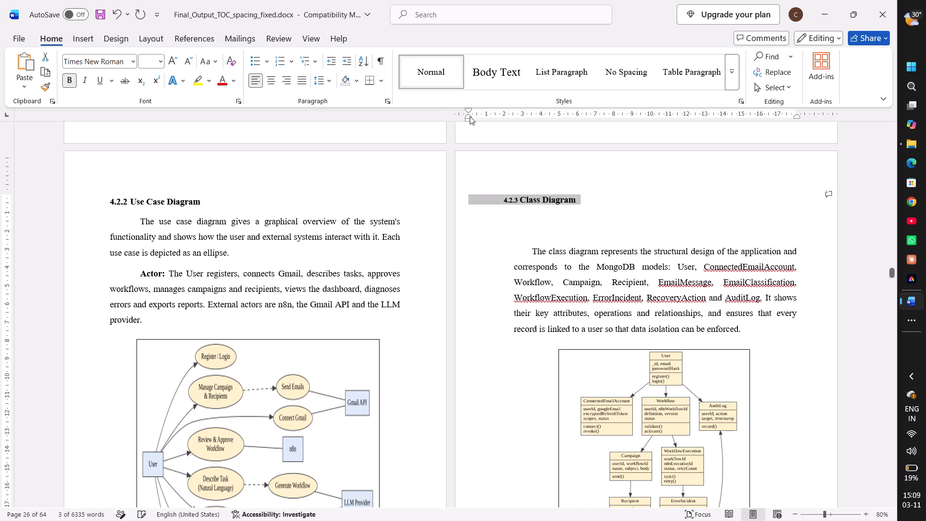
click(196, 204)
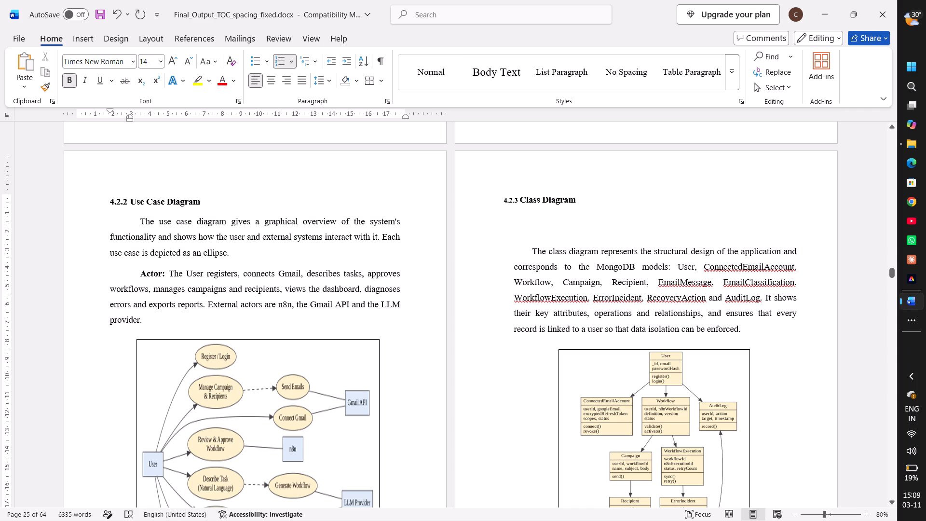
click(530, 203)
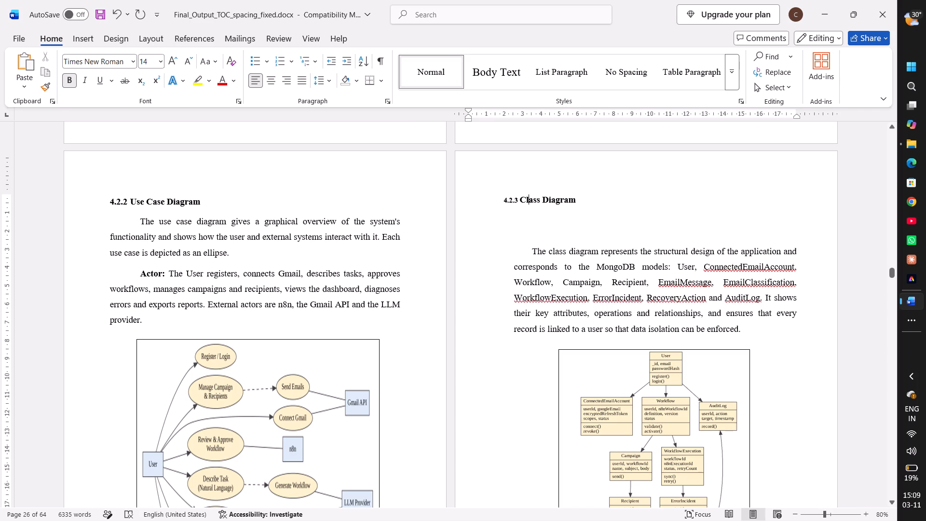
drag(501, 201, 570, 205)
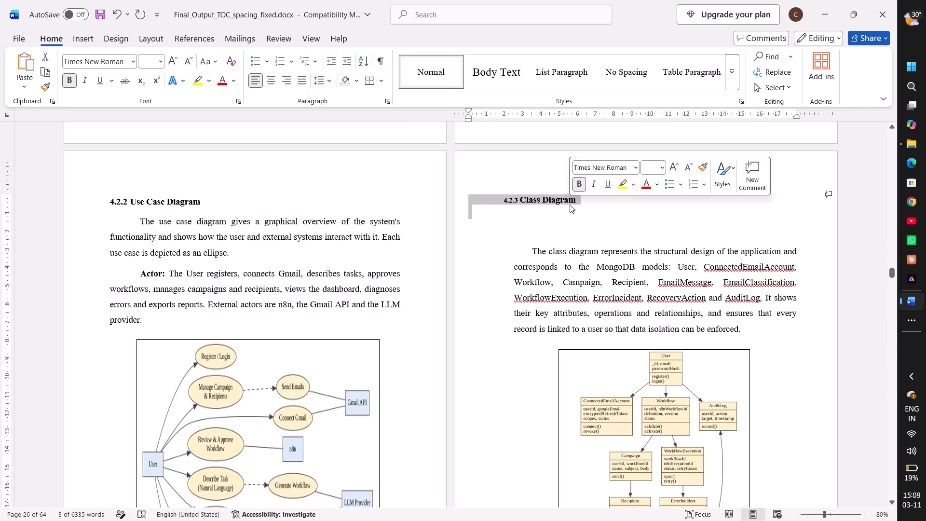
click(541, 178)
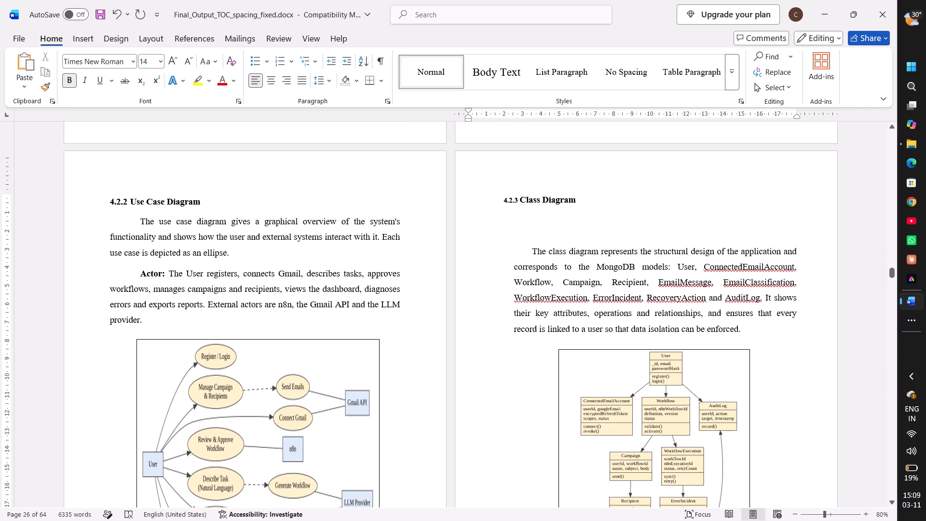
Remove the class diagram paragraph's leading indent and the blank space between it and the 4.2.3 heading.
click(533, 253)
key(BackSpace)
key(BackSpace)
key(BackSpace)
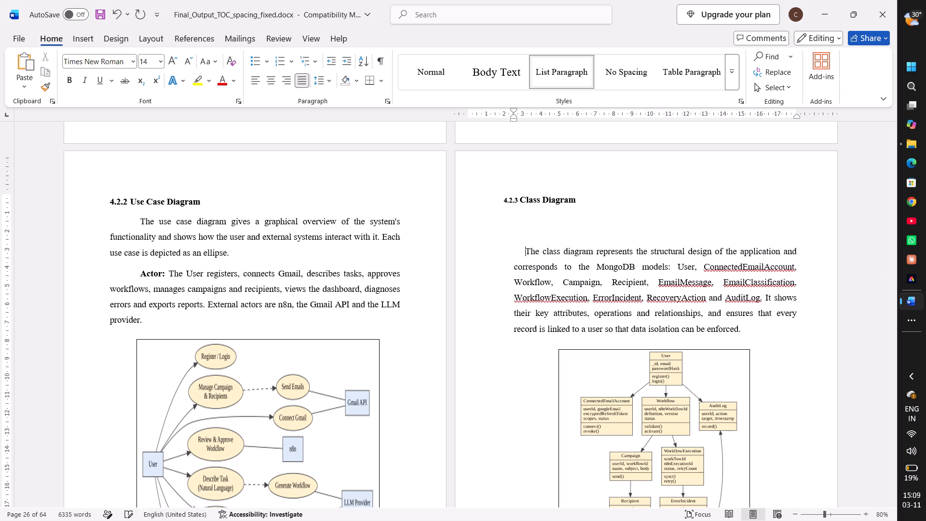
key(BackSpace)
key(BackSpace)
key(BackSpace)
key(BackSpace)
key(BackSpace)
key(BackSpace)
key(BackSpace)
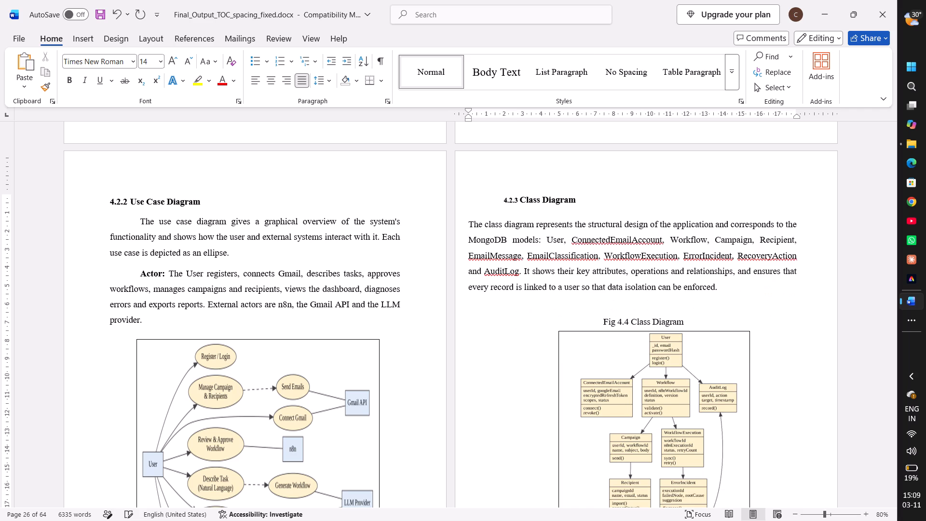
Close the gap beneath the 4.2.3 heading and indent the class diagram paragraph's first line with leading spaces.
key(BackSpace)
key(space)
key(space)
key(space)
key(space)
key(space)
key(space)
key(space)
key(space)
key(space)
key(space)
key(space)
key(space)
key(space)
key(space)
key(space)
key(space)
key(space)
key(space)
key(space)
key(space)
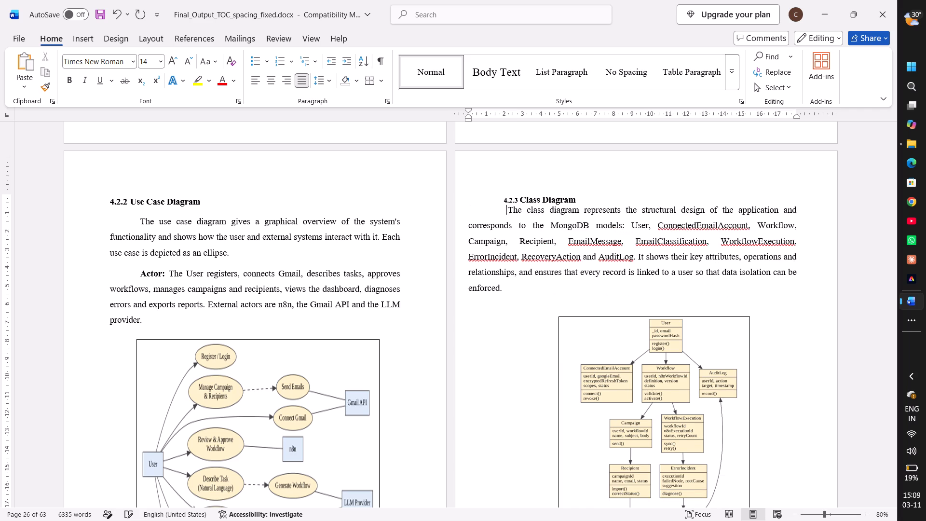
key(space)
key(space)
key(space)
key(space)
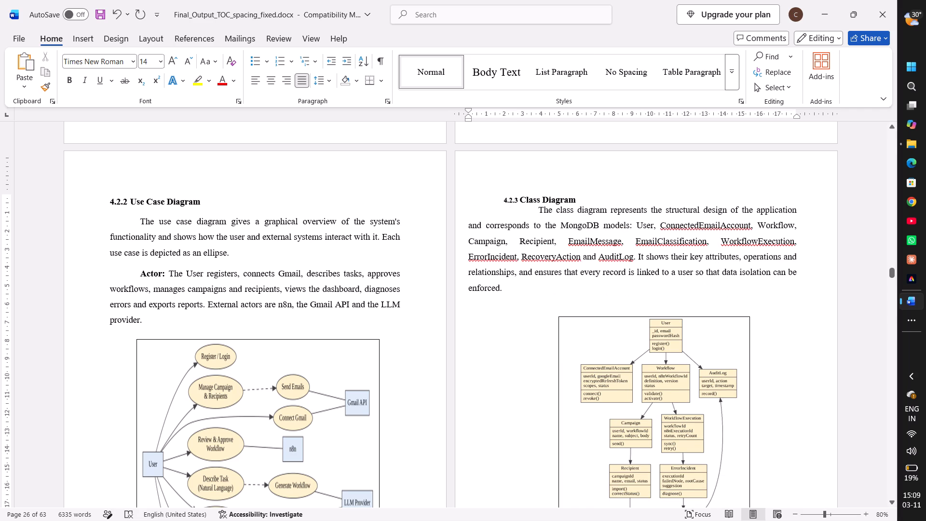
Delete the whole original class diagram paragraph beneath the 4.2.3 heading.
drag(536, 210, 563, 284)
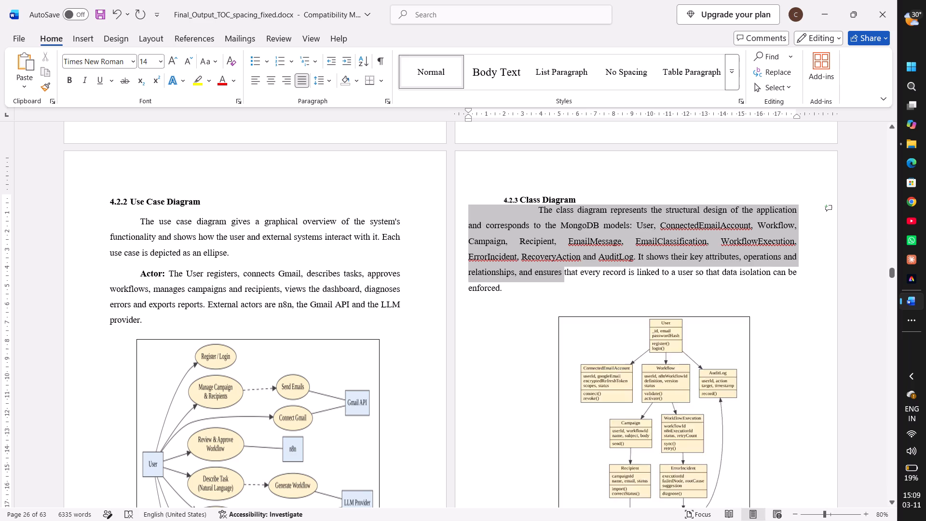
drag(563, 284, 499, 288)
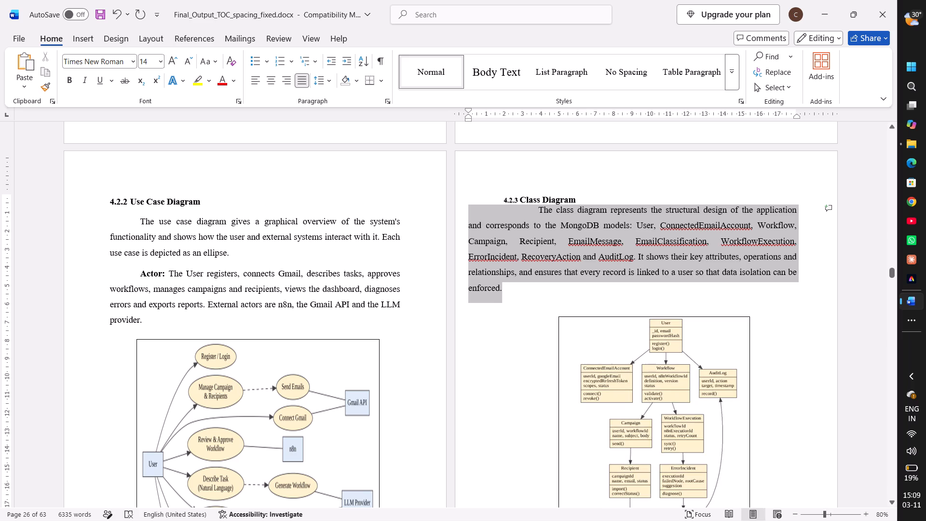
drag(499, 288, 498, 286)
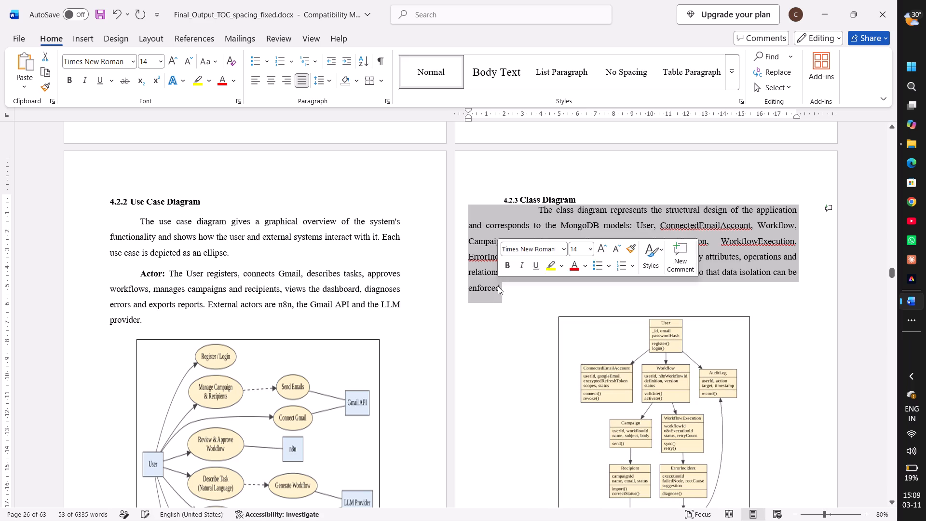
key(BackSpace)
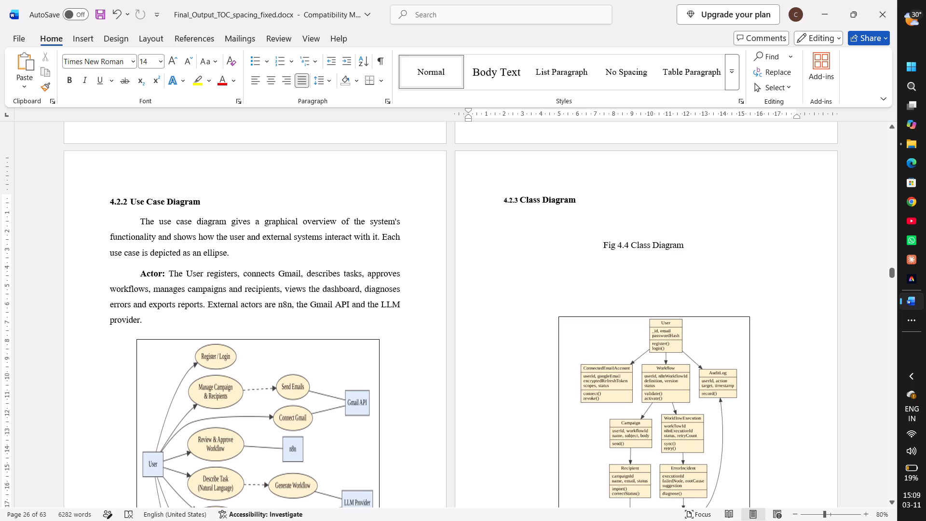
Move the "Fig 4.4 Class Diagram" caption below the class diagram with blank lines and centre it using leading spaces.
click(603, 246)
key(Return)
key(Return)
key(Return)
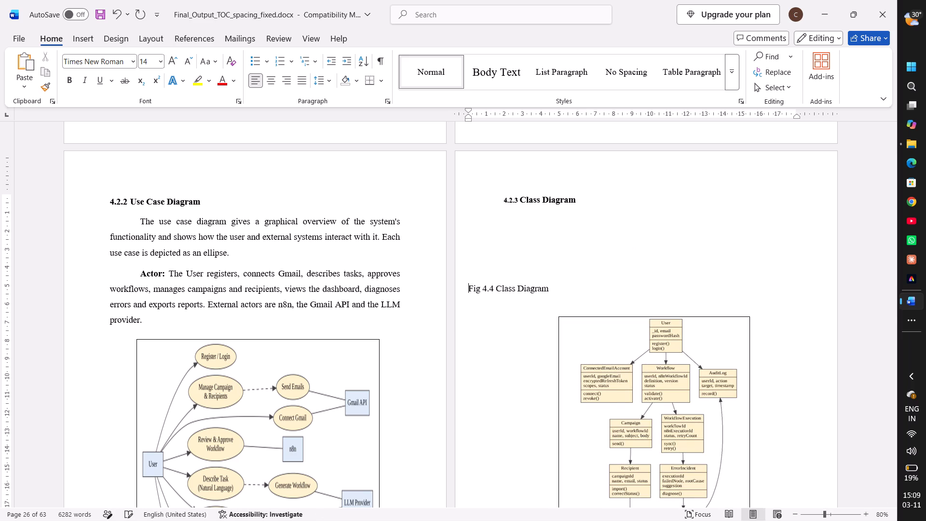
key(Return)
key(Return)
key(Return)
key(space)
key(space)
key(space)
key(space)
key(space)
key(space)
key(space)
key(space)
key(space)
key(space)
key(space)
key(space)
key(space)
key(space)
key(space)
key(space)
key(space)
key(space)
key(space)
key(space)
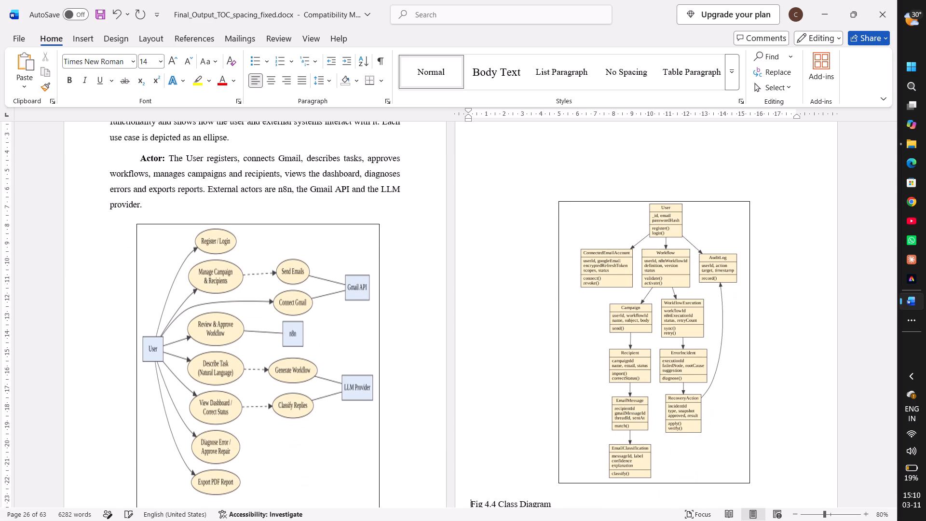
key(space)
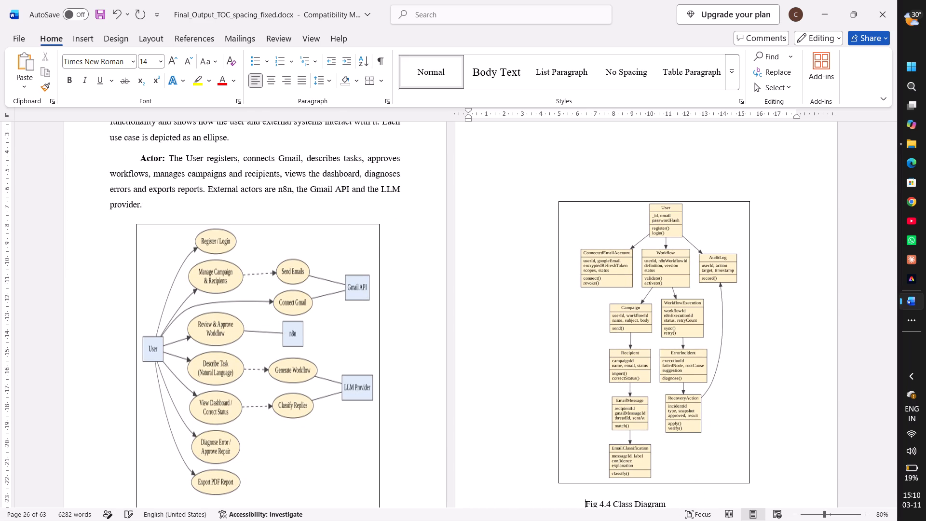
key(space)
key(space)
key(space)
key(space)
key(space)
key(space)
key(space)
key(space)
key(space)
key(space)
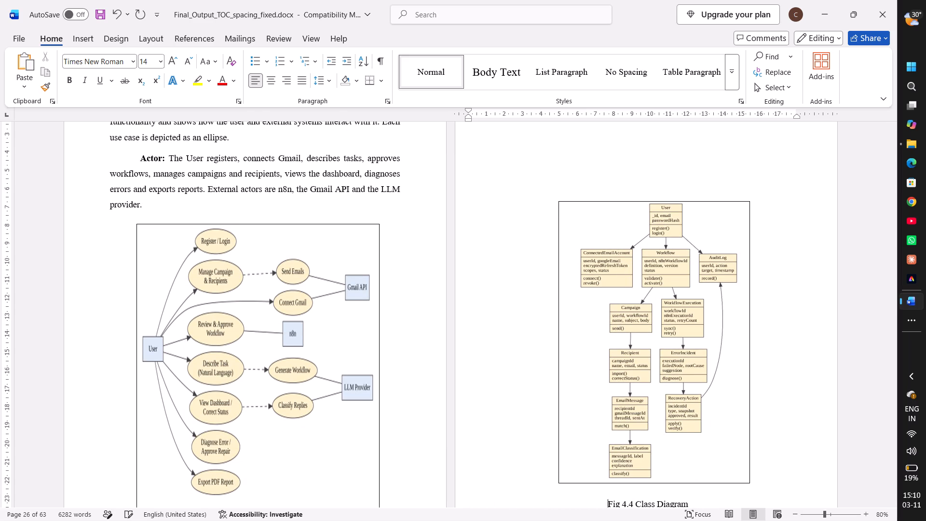
scroll(603, 246, down, 1)
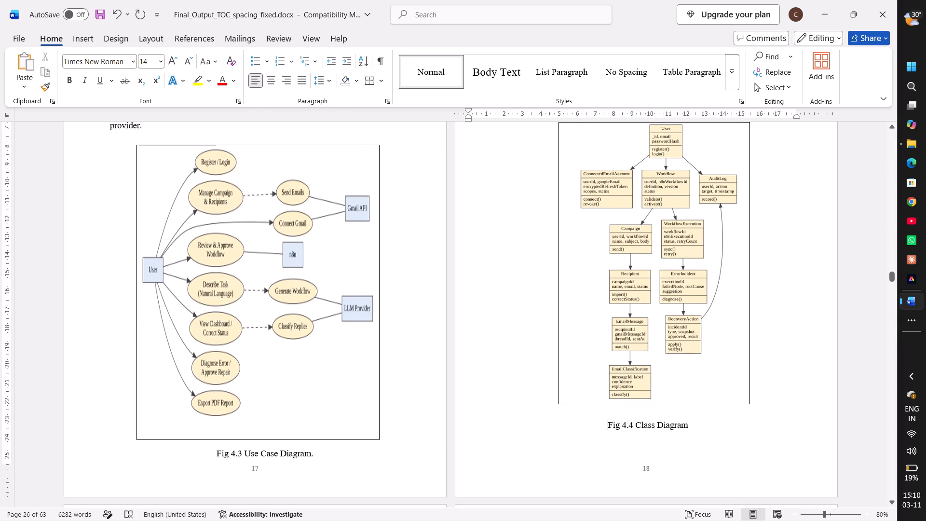
Insert one more blank line above the class diagram.
click(602, 208)
key(Return)
scroll(660, 356, down, 1)
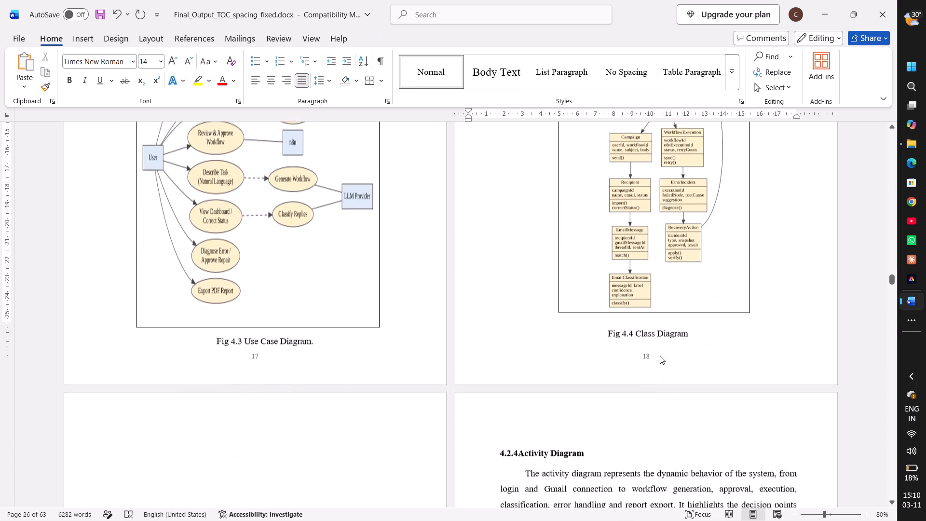
scroll(660, 356, down, 1)
scroll(664, 315, up, 2)
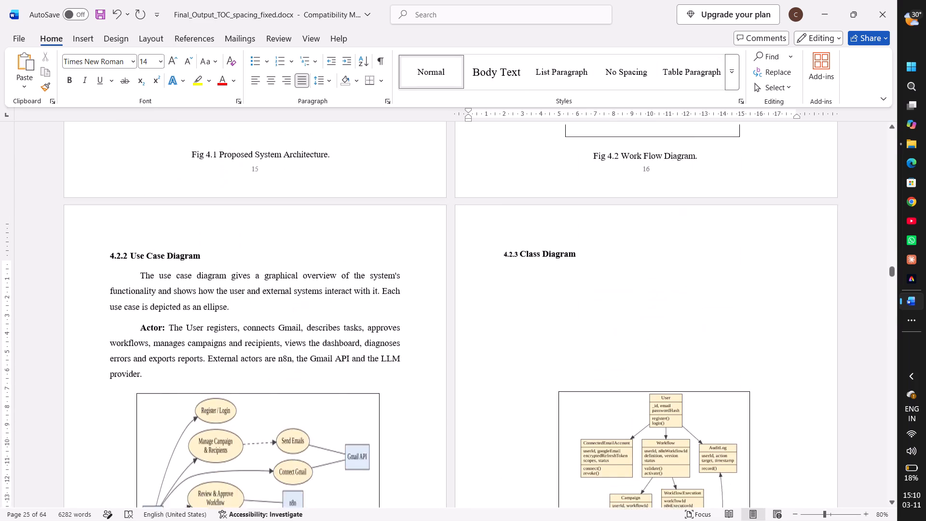
scroll(664, 315, up, 1)
click(569, 290)
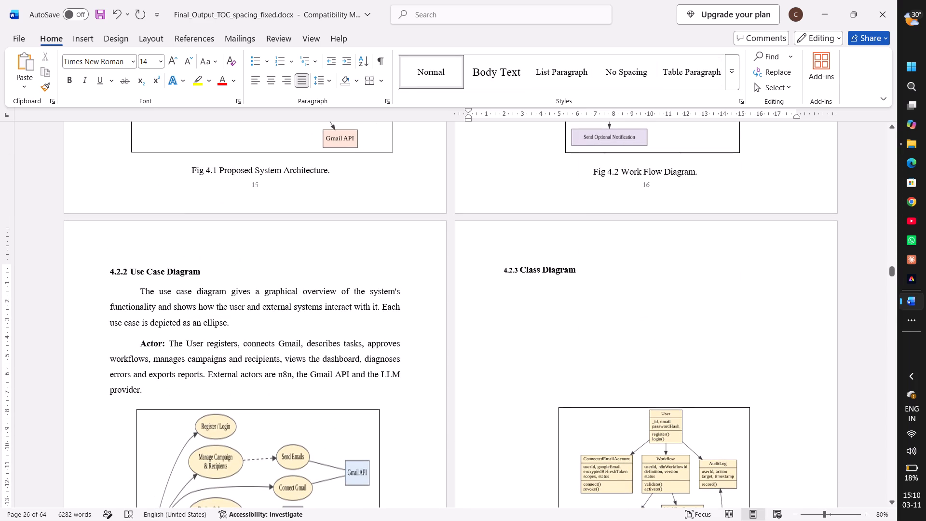
key(ctrl+v)
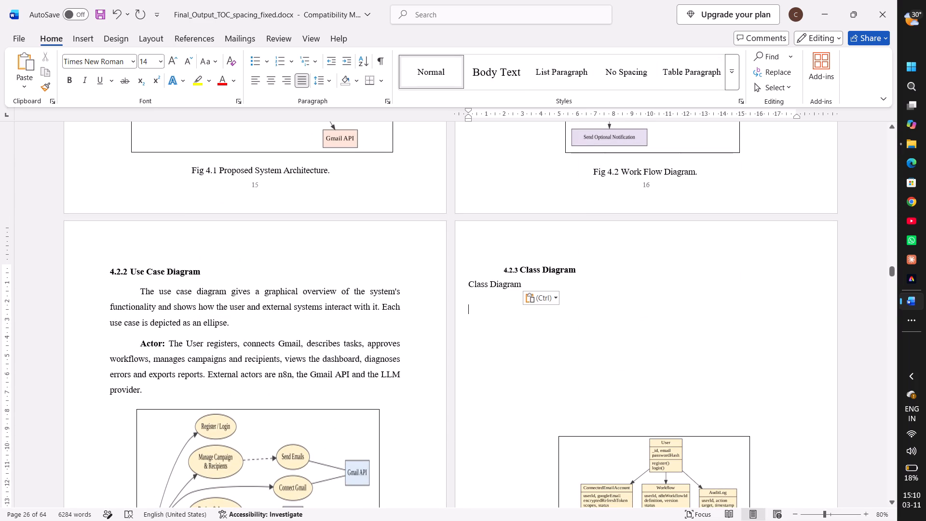
key(ctrl+z)
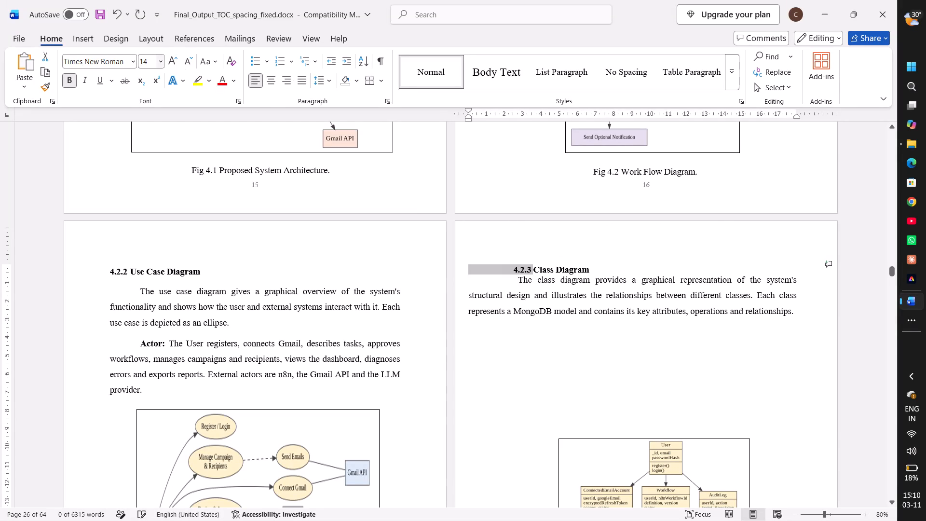
Insert a line break after the 4.2.3 Class Diagram heading to separate it from the paragraph.
click(590, 276)
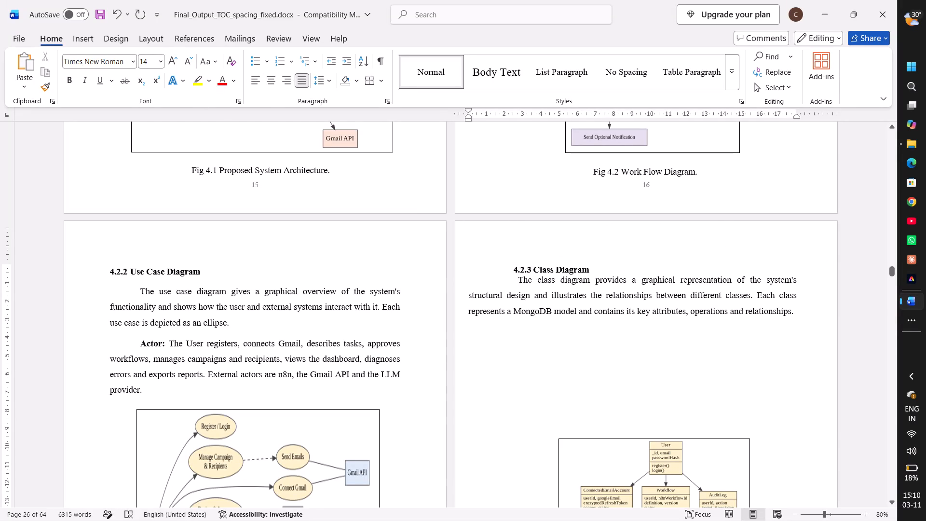
click(590, 272)
key(shift+Return)
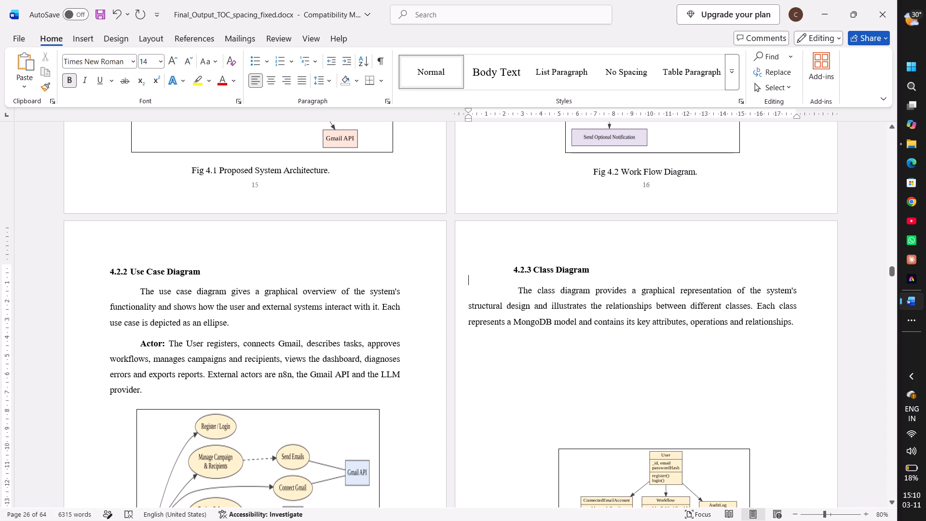
Apply 1.5 line spacing to the class diagram paragraph.
drag(511, 286, 838, 328)
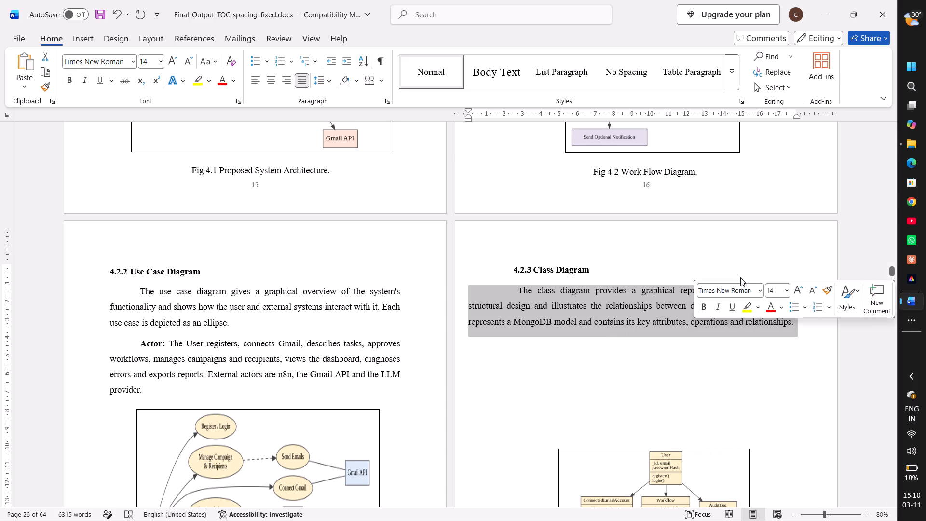
click(324, 79)
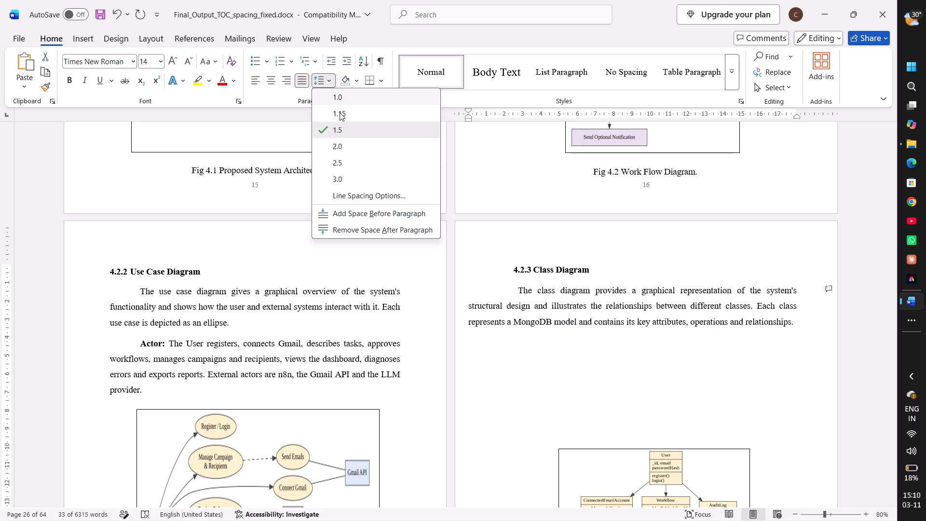
click(342, 127)
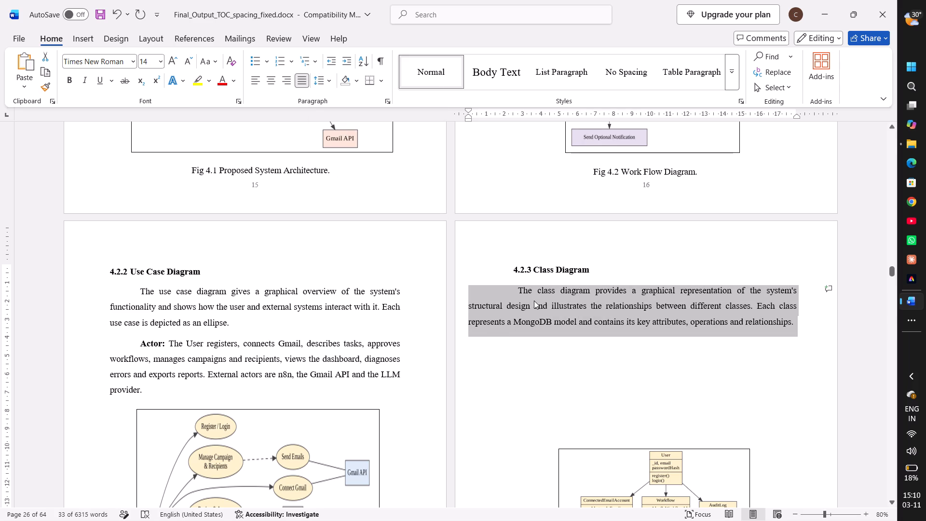
Set the class diagram paragraph's first-line indent to about 0.5 cm, using the use case paragraph as reference.
click(521, 290)
click(518, 289)
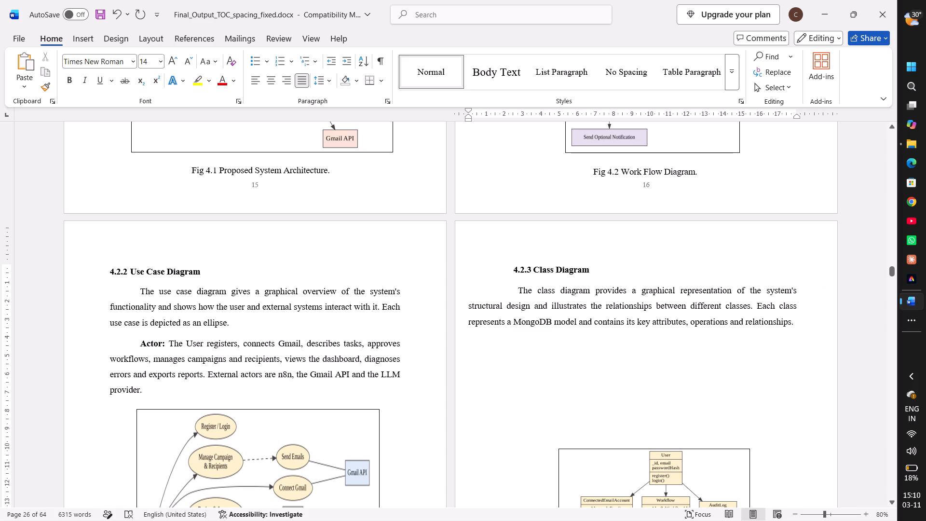
click(139, 294)
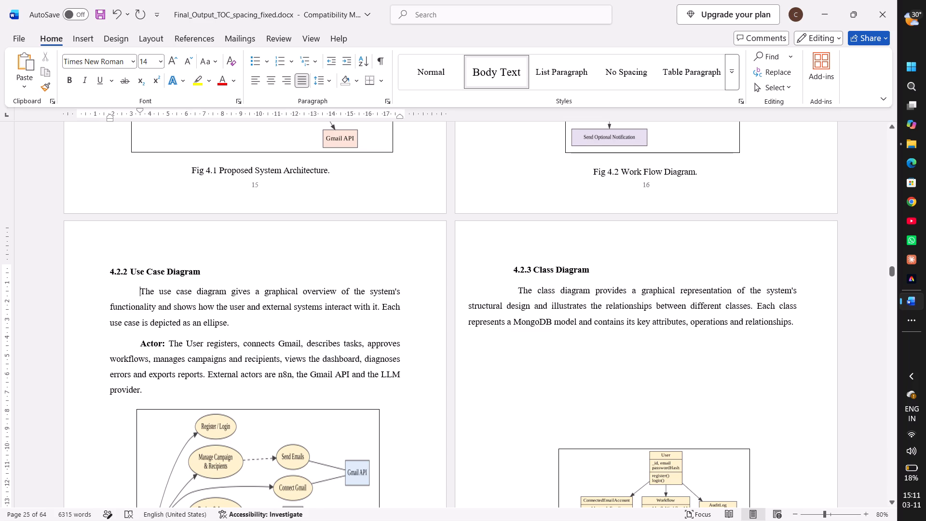
click(517, 289)
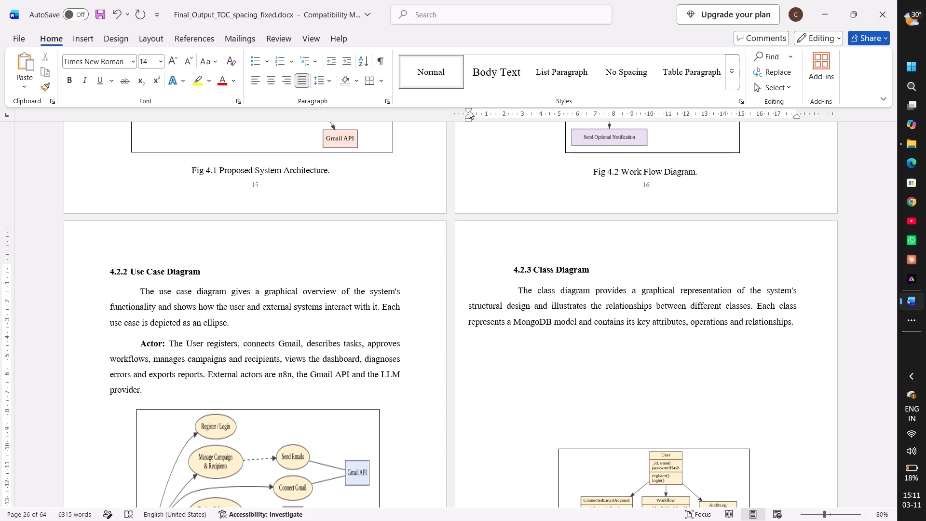
drag(469, 110, 482, 112)
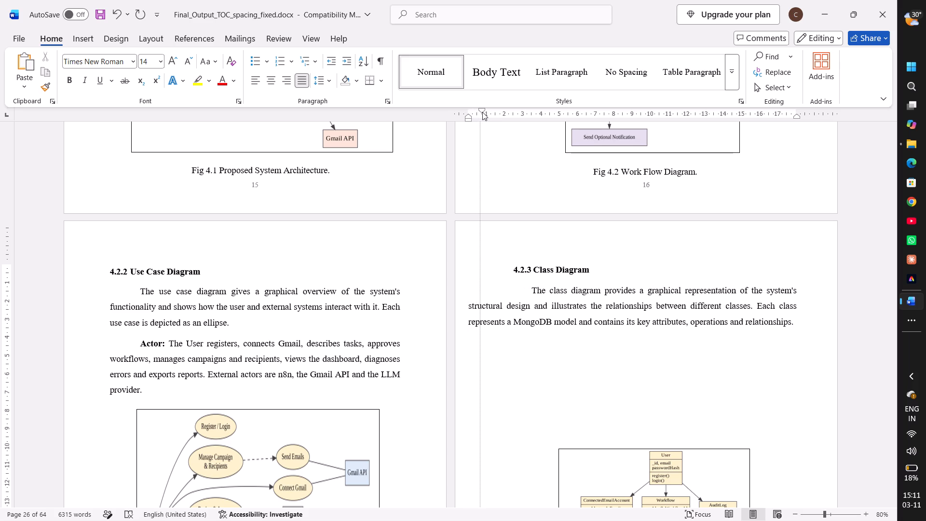
drag(482, 112, 531, 111)
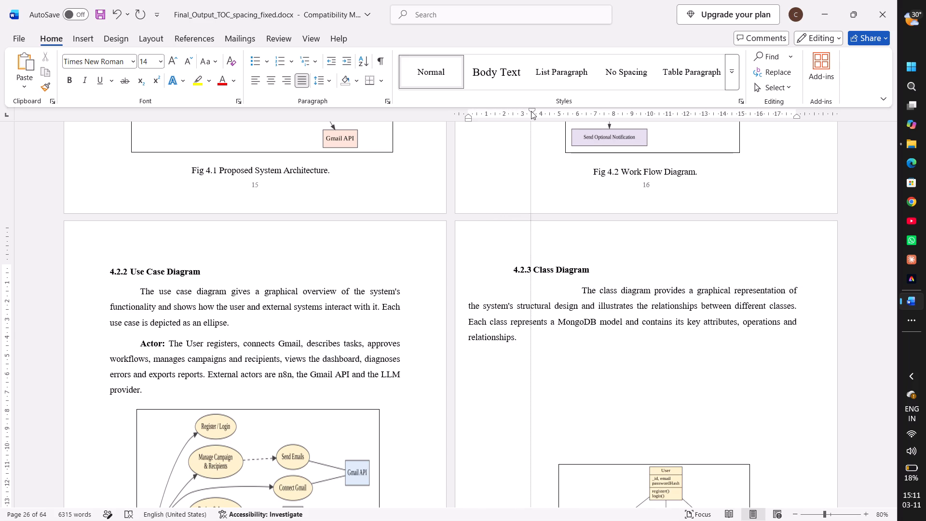
drag(531, 111, 485, 111)
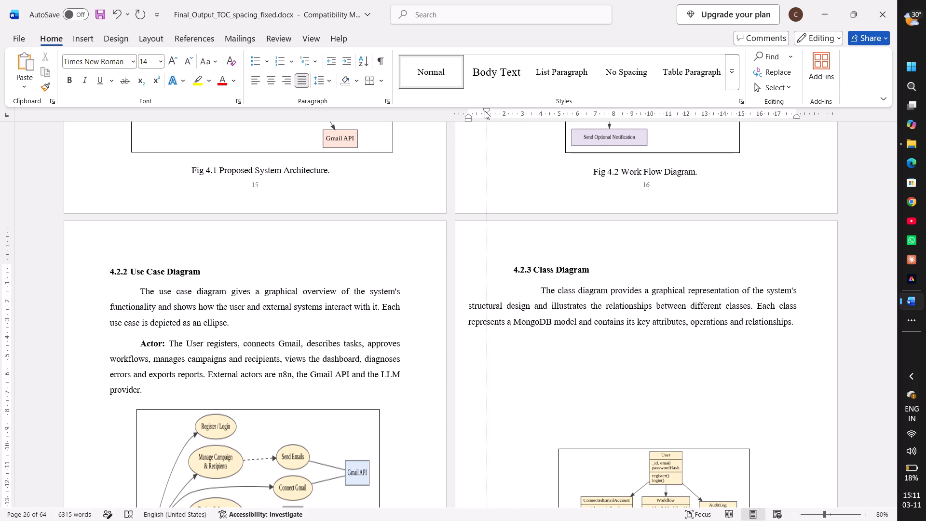
drag(485, 111, 470, 111)
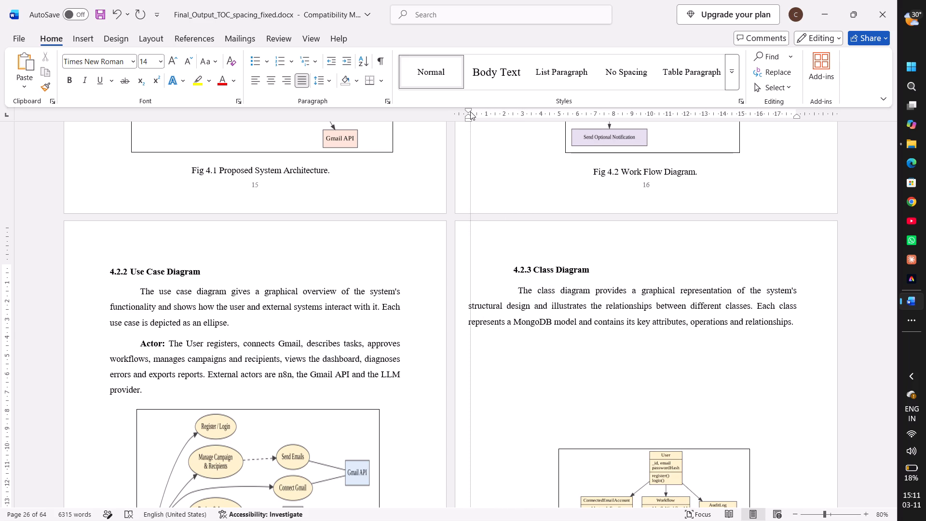
drag(470, 111, 477, 111)
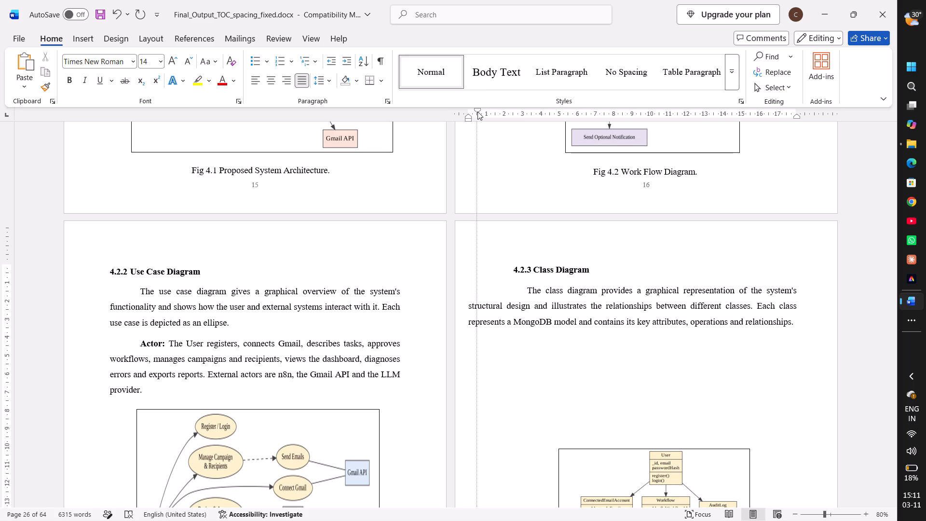
drag(477, 111, 478, 111)
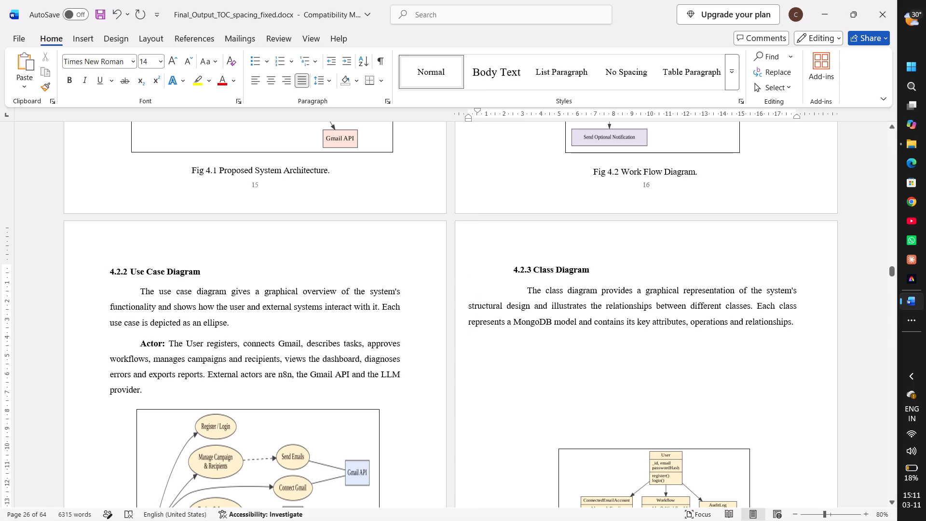
Shift the 4.2.3 Class Diagram heading outward to a first-line indent of about -0.75 cm.
click(109, 271)
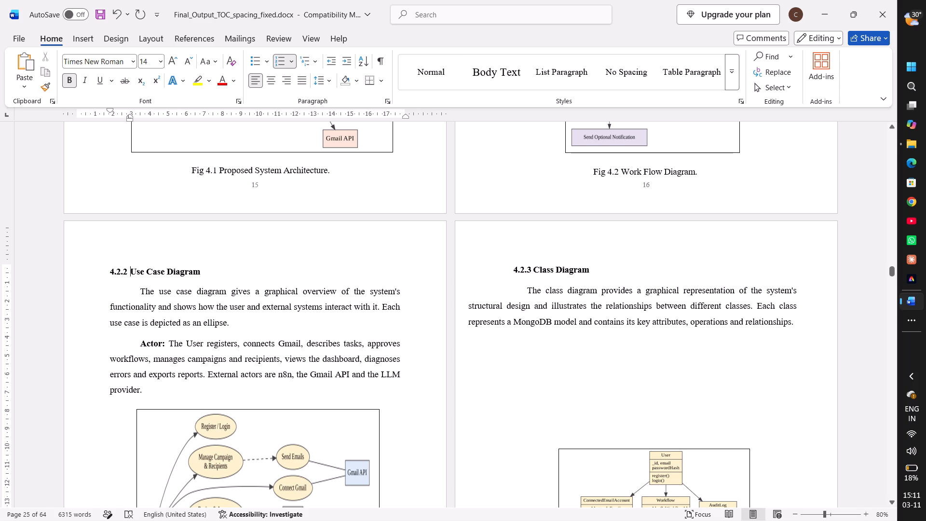
click(533, 267)
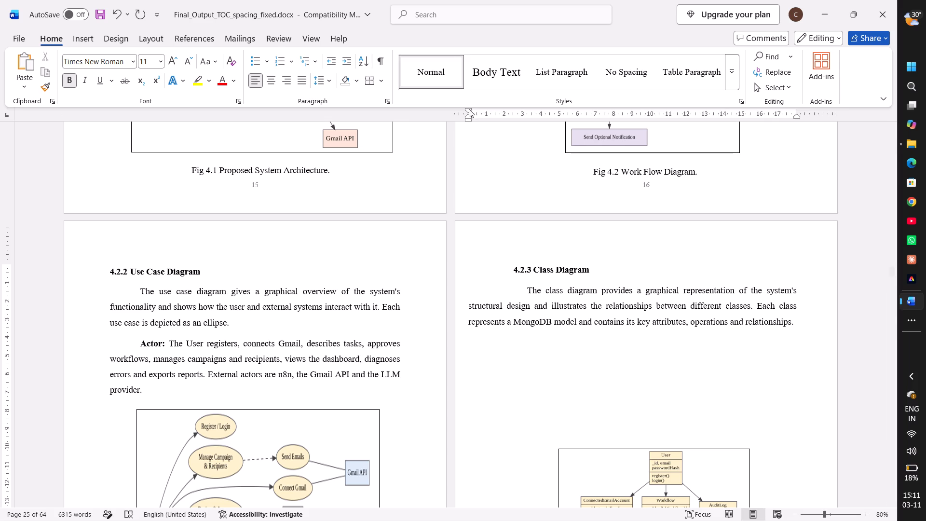
drag(469, 109, 483, 109)
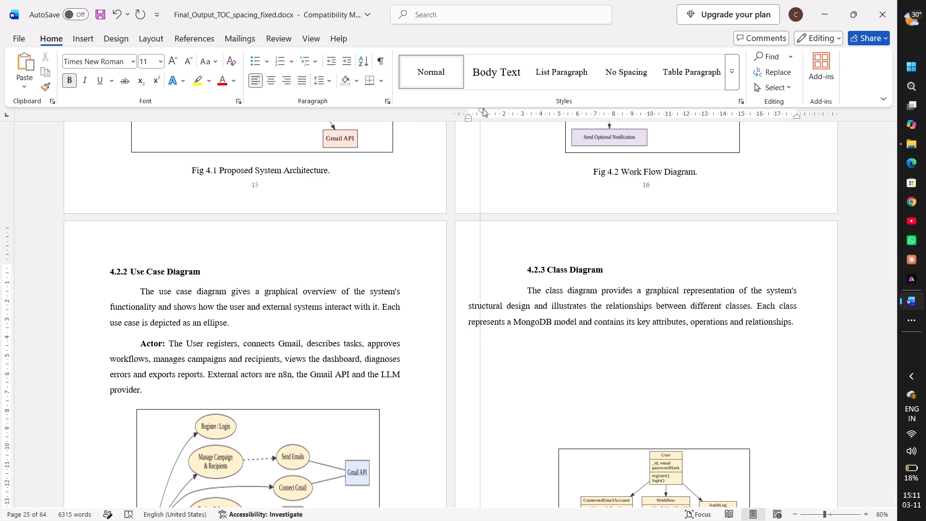
drag(483, 109, 437, 115)
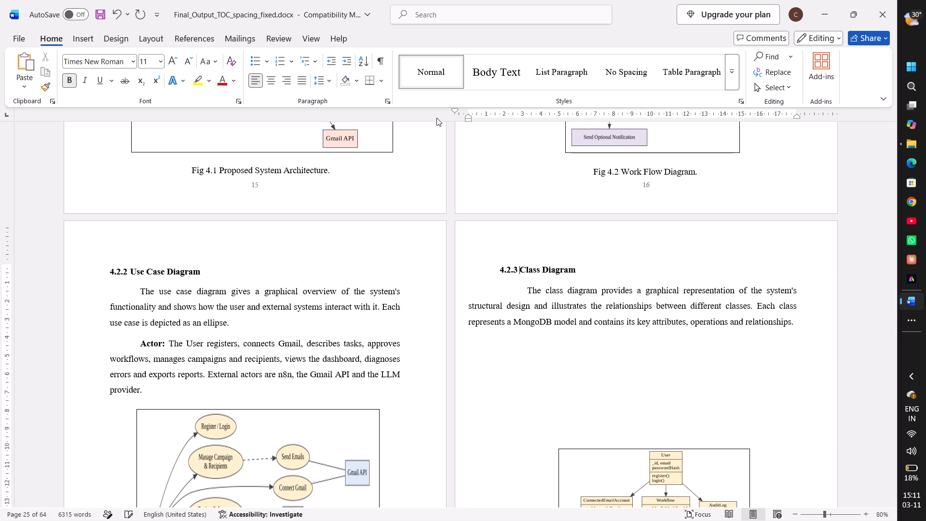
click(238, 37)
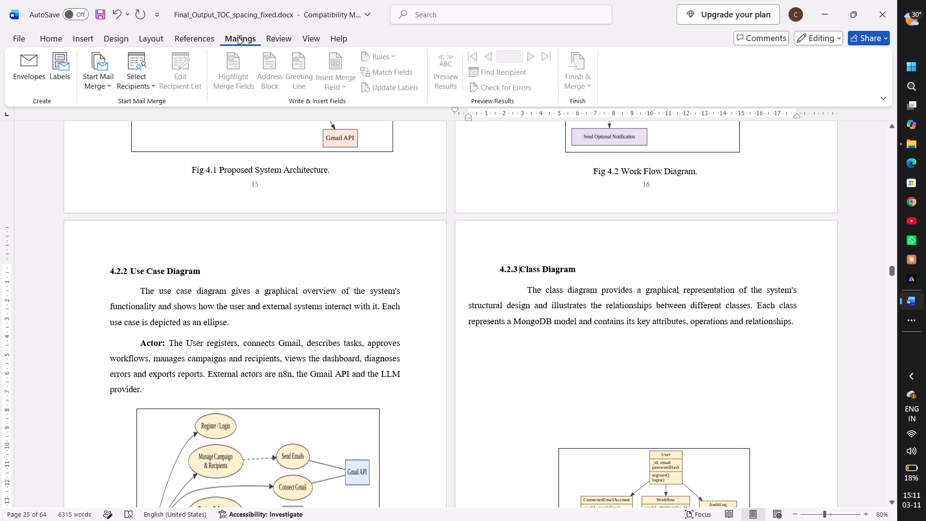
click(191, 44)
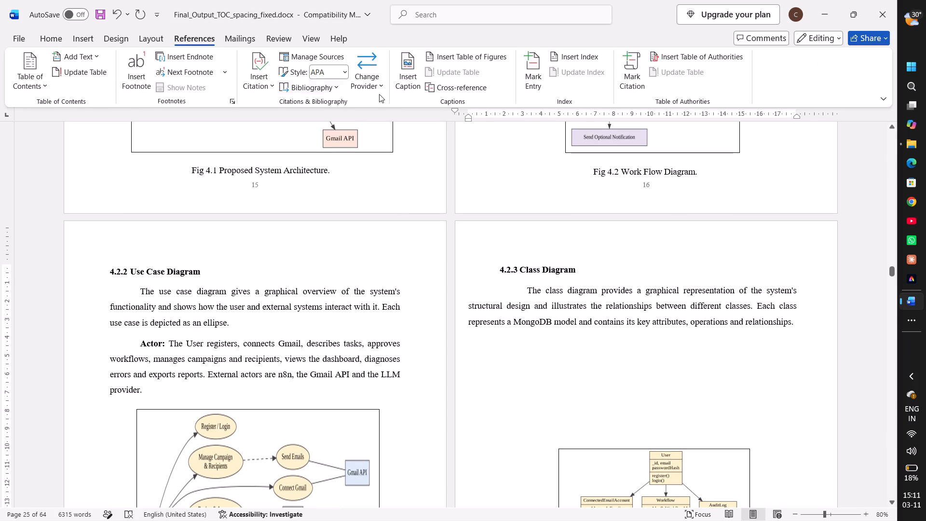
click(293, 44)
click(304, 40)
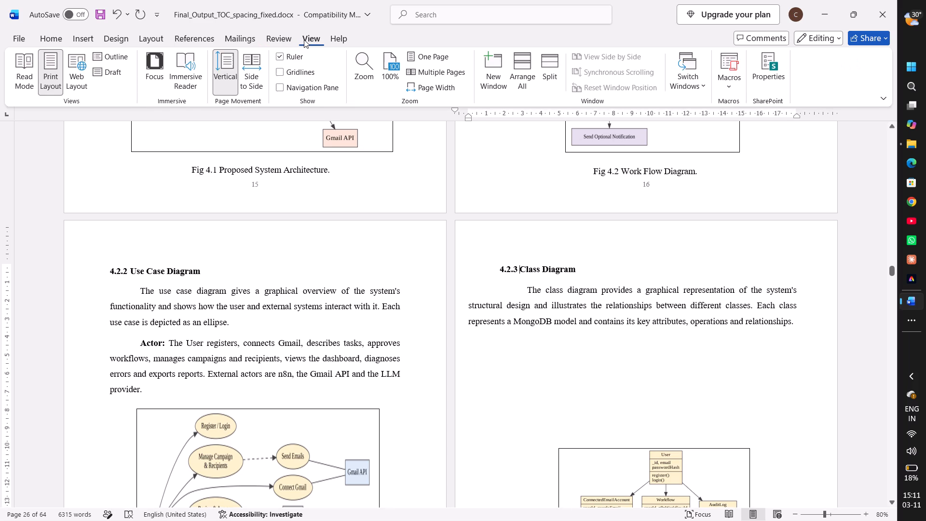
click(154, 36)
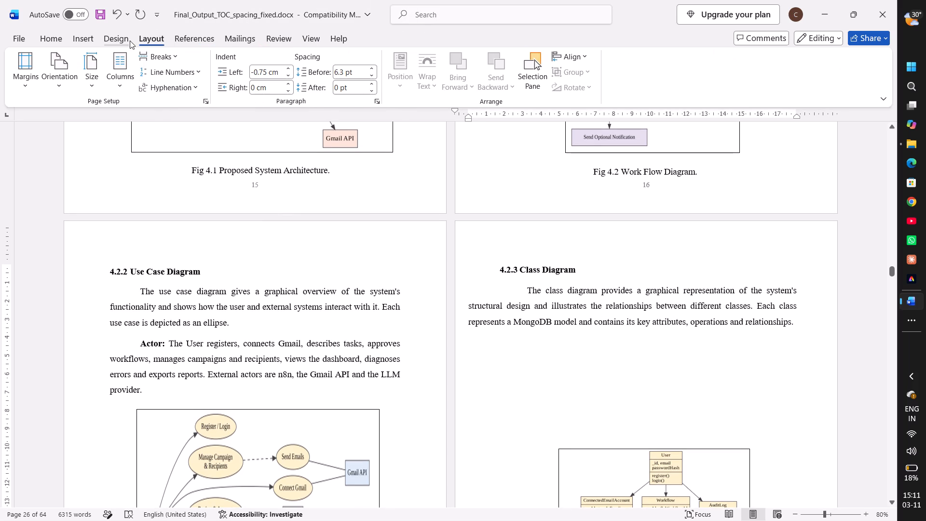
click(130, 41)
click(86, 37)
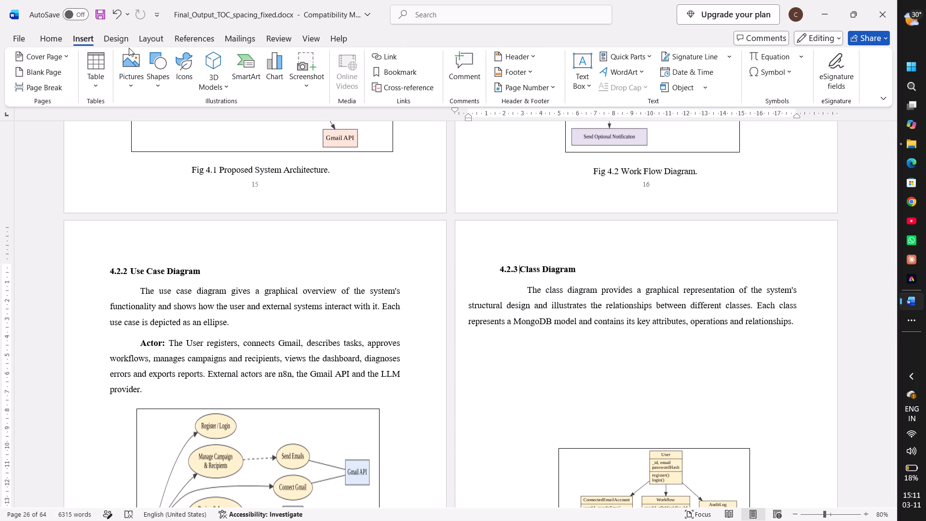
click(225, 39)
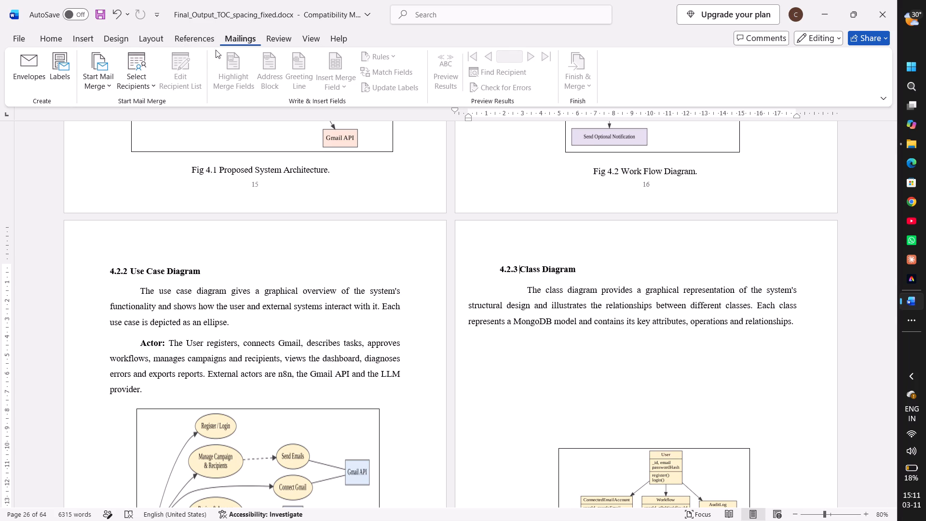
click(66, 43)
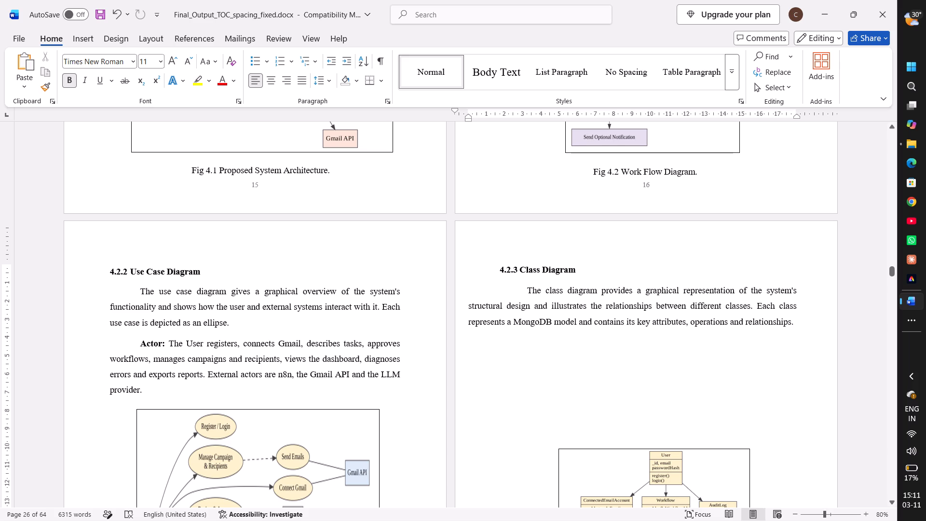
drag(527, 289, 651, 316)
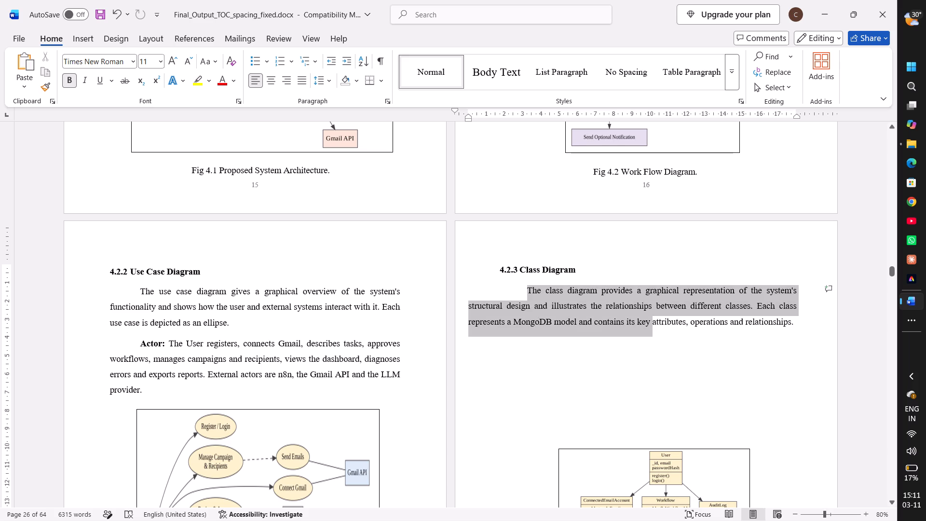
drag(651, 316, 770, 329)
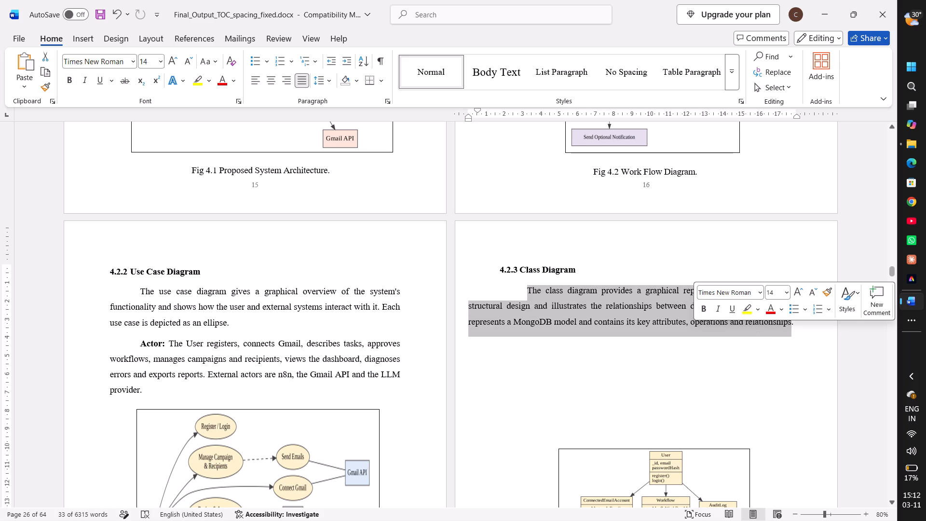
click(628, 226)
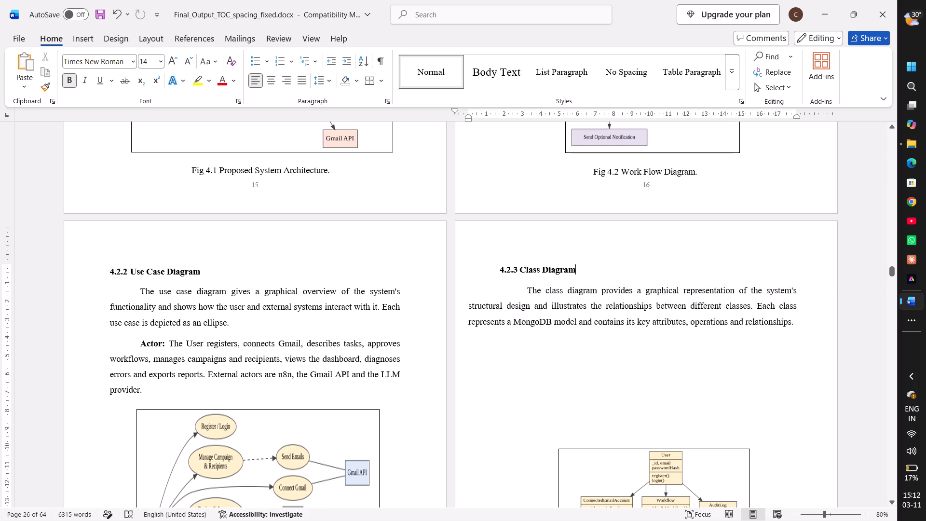
Insert three spaces before "structural" at the start of the class diagram paragraph's second line.
click(471, 305)
key(Left)
key(space)
key(space)
key(space)
Move the class diagram paragraph's left indent to about 1.75 cm, aligning its body lines with the 4.2.3 heading number.
drag(139, 291, 198, 311)
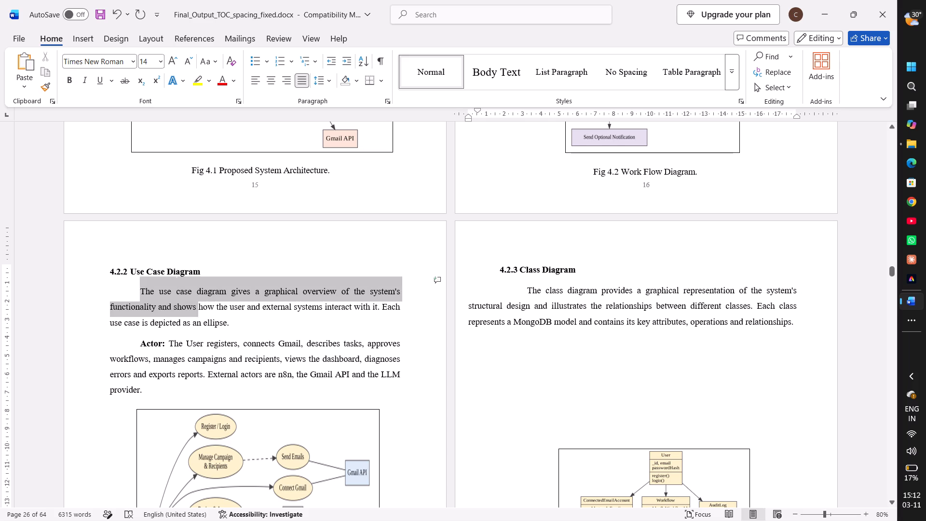
drag(198, 311, 221, 325)
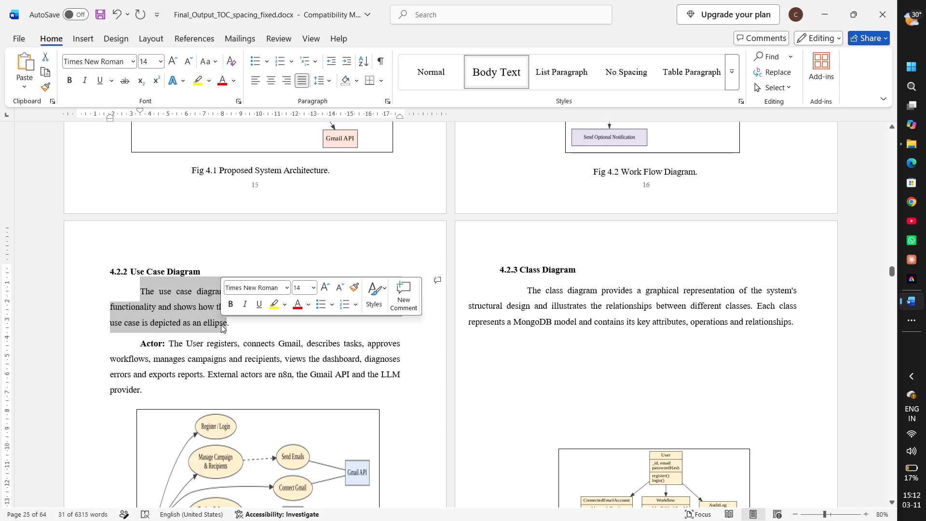
click(50, 254)
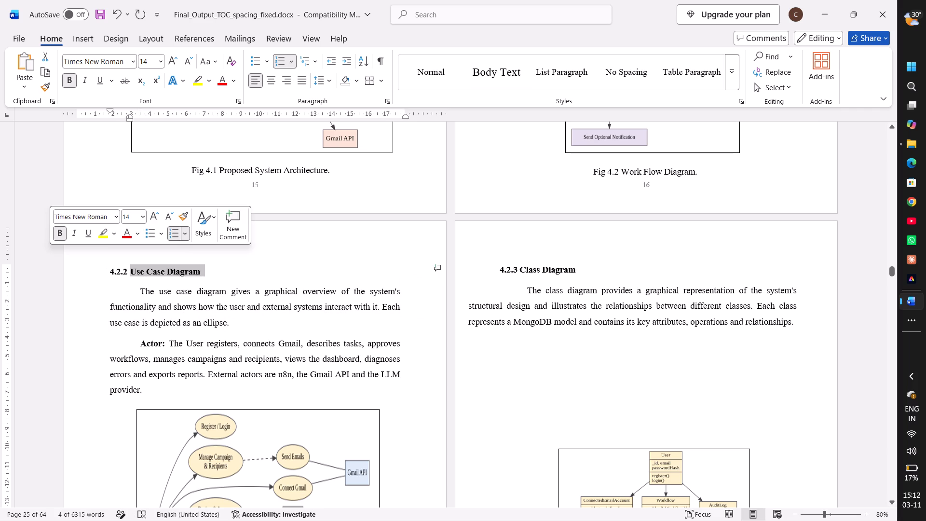
scroll(494, 276, right, 1)
drag(518, 288, 655, 298)
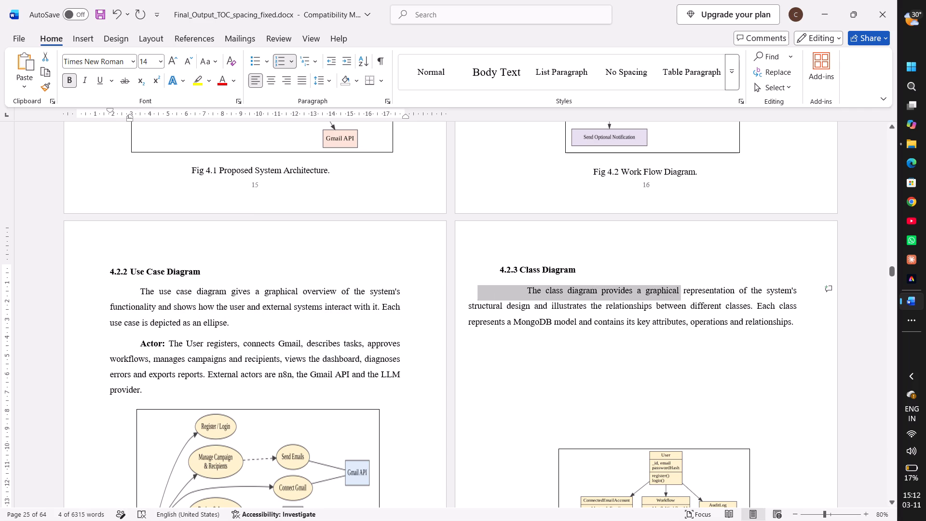
drag(655, 298, 795, 326)
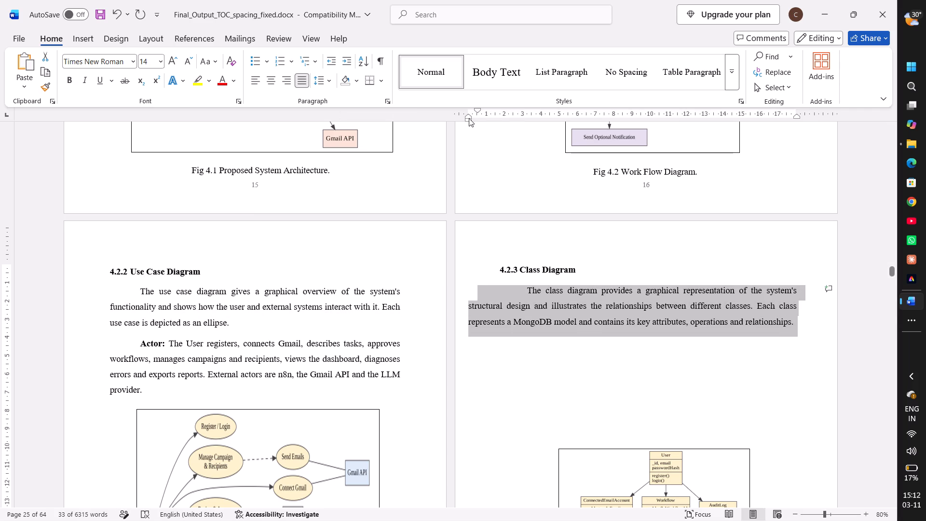
drag(470, 118, 490, 117)
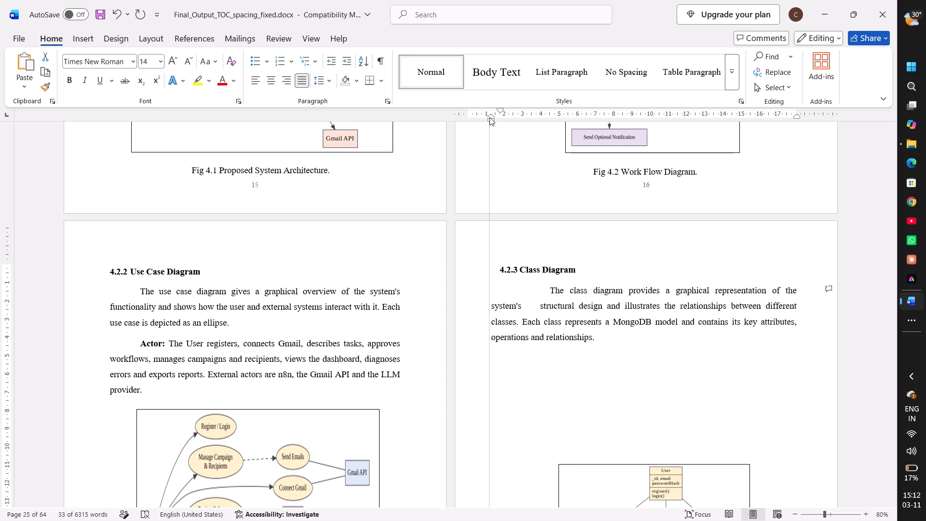
drag(490, 117, 495, 116)
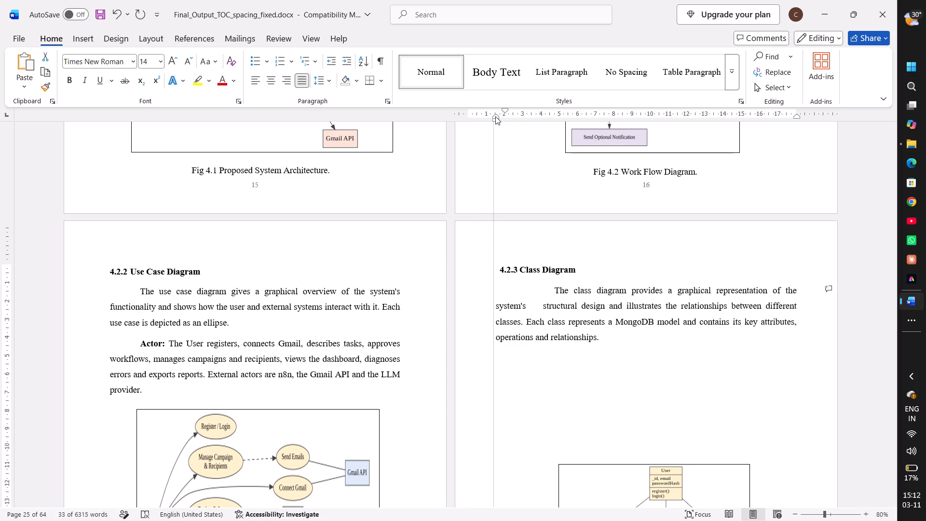
drag(495, 116, 498, 116)
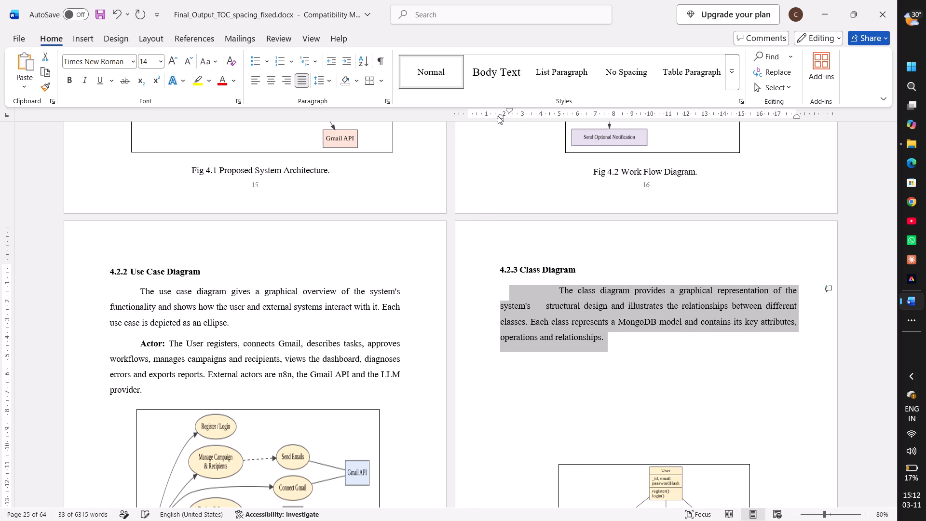
click(549, 302)
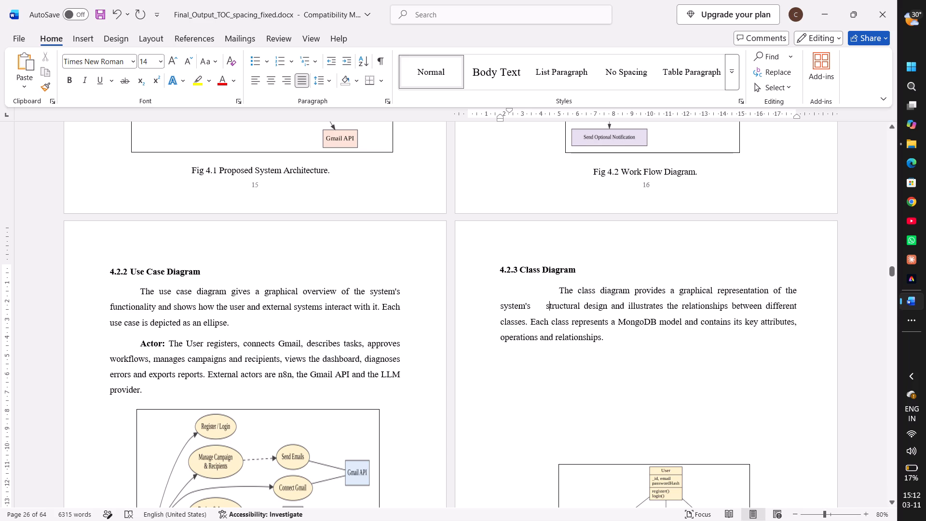
click(141, 292)
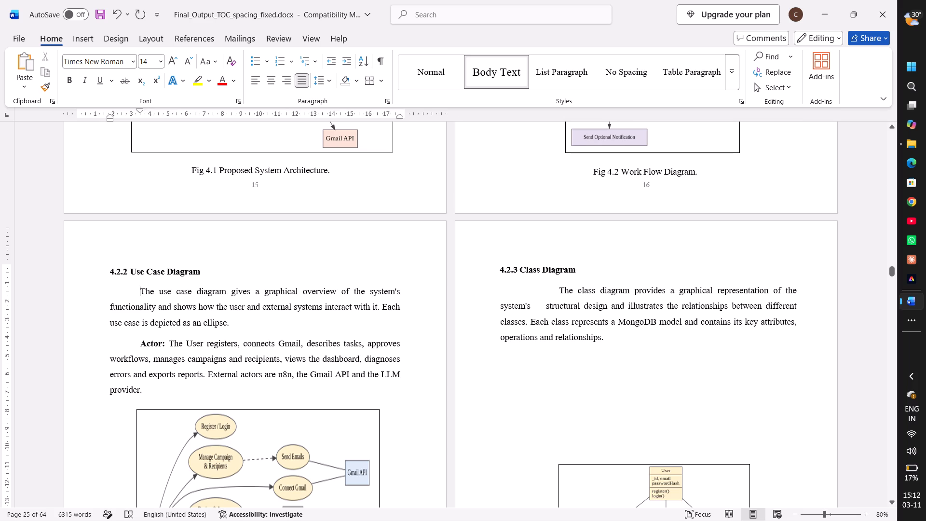
Trim the leading spaces before "The class diagram provides" so its first line starts closer to the use case paragraph's indent.
click(558, 288)
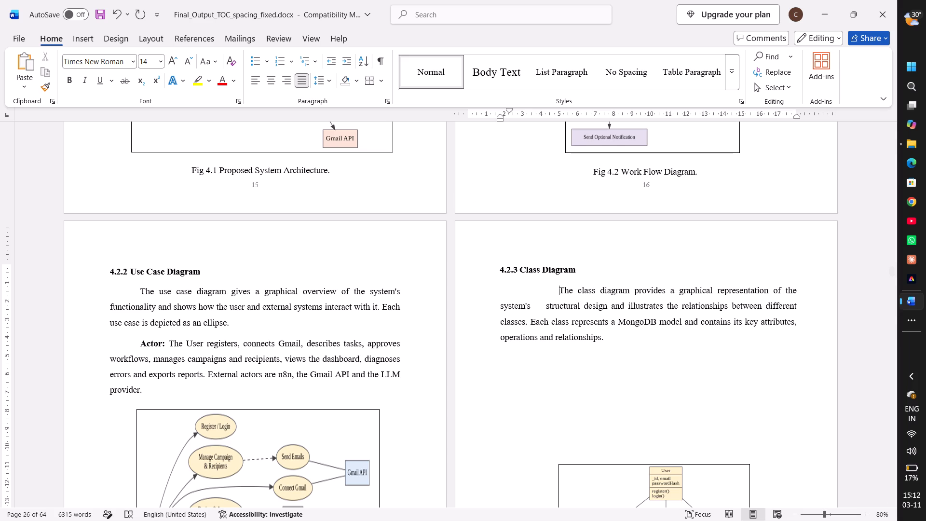
key(BackSpace)
key(BackSpace)
key(BackSpace)
key(BackSpace)
key(BackSpace)
key(BackSpace)
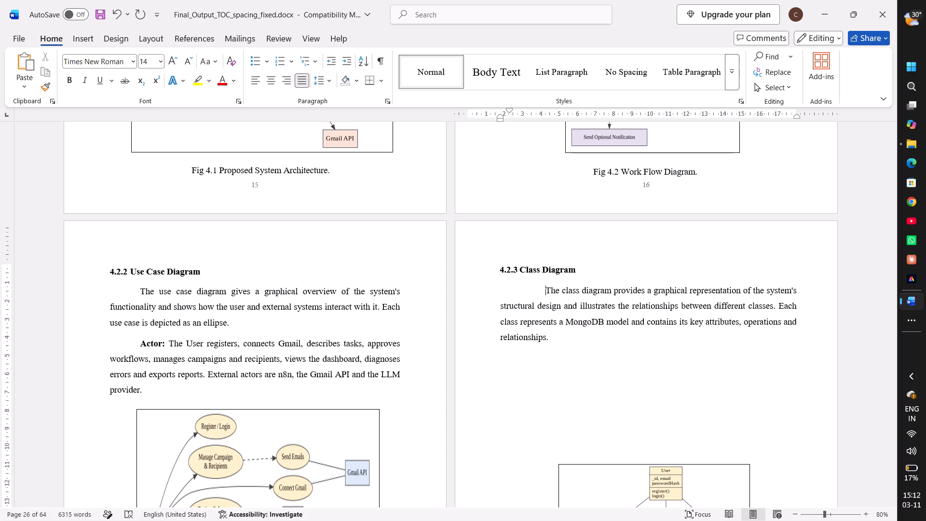
key(BackSpace)
key(BackSpace)
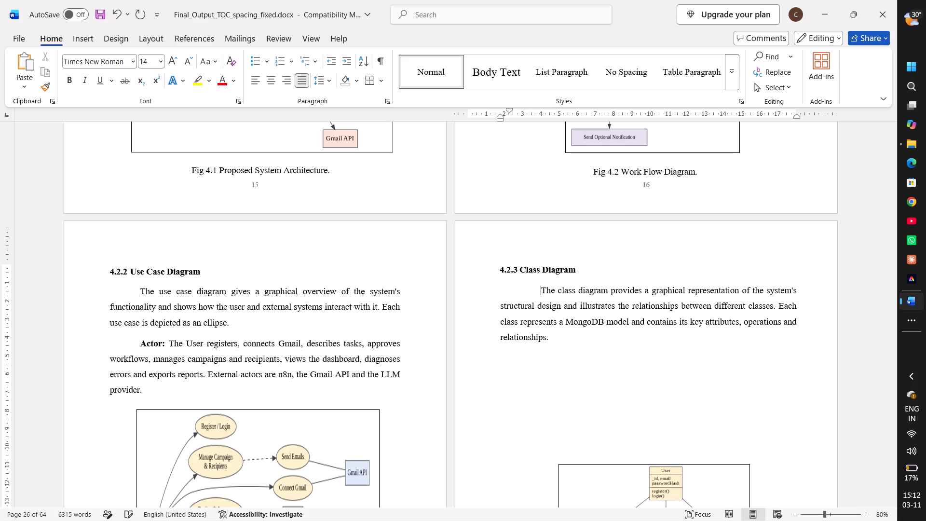
key(BackSpace)
key(BackSpace)
key(BackSpace)
key(BackSpace)
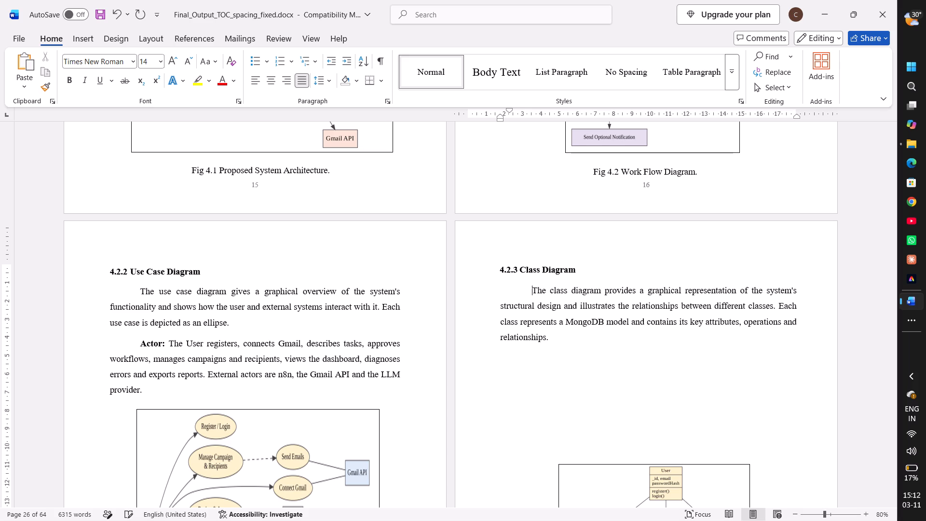
key(BackSpace)
key(BackSpace)
key(BackSpace)
key(BackSpace)
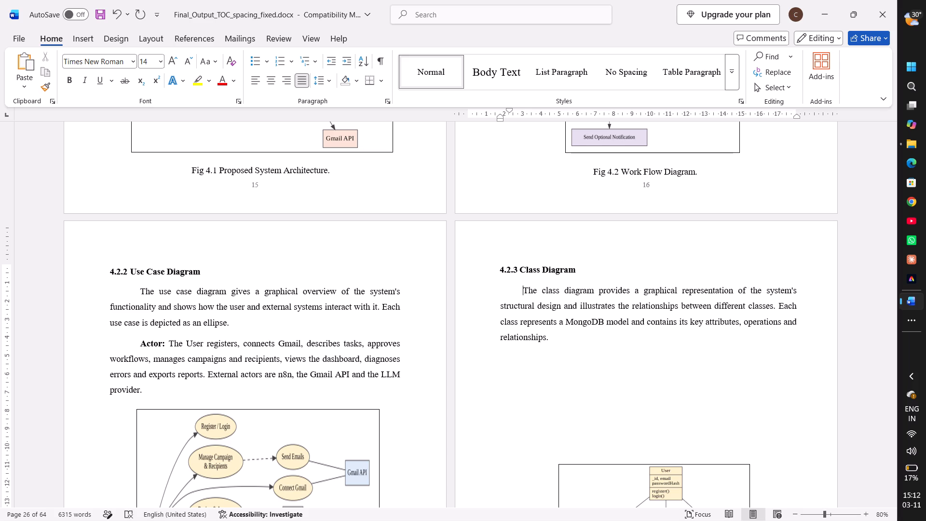
key(space)
key(space)
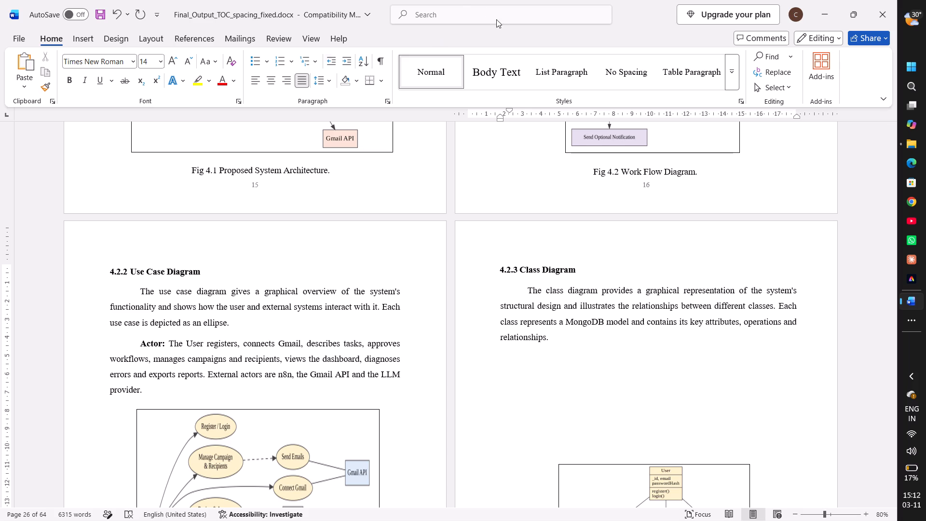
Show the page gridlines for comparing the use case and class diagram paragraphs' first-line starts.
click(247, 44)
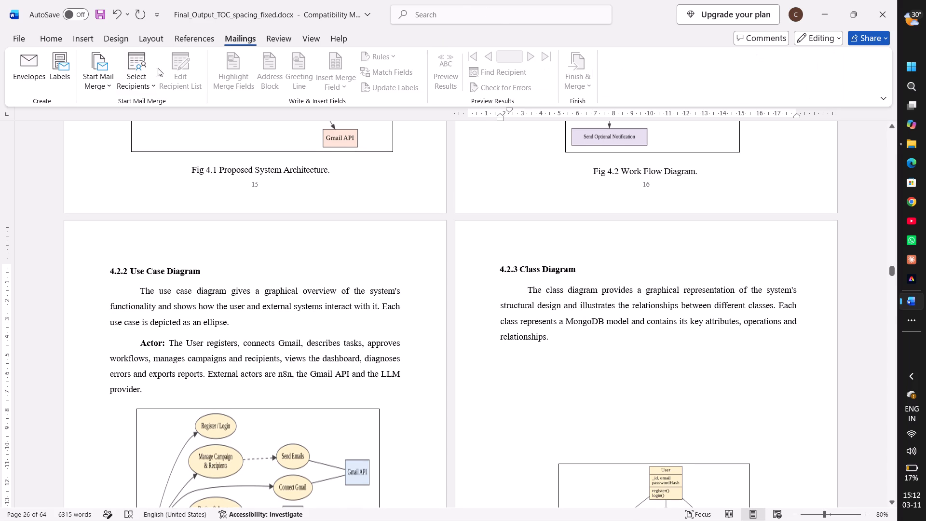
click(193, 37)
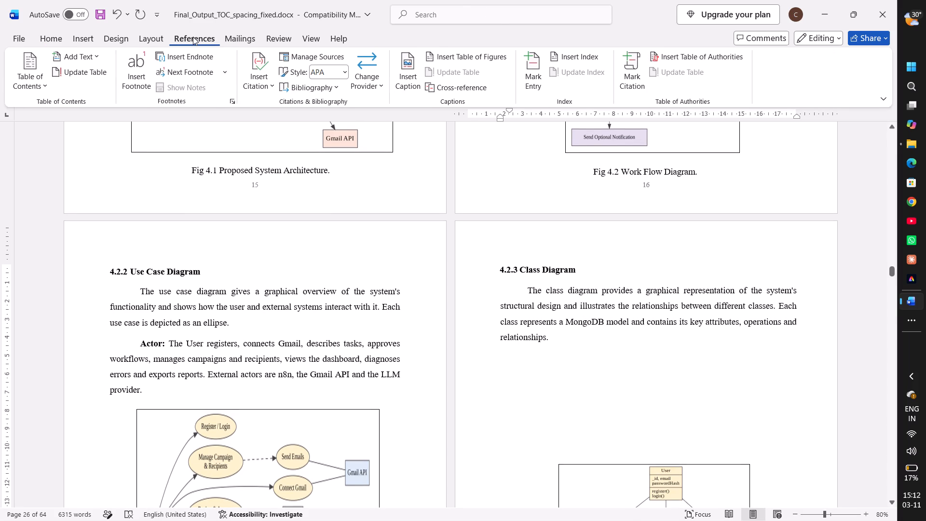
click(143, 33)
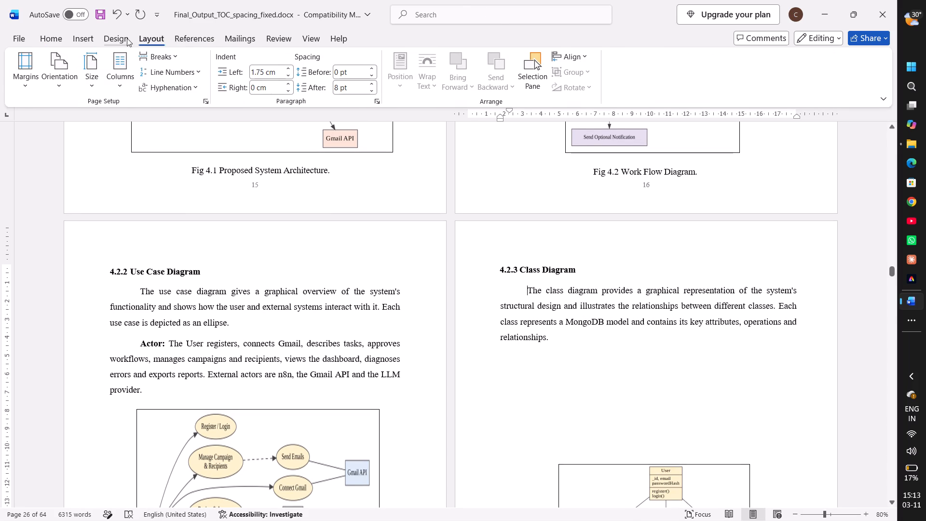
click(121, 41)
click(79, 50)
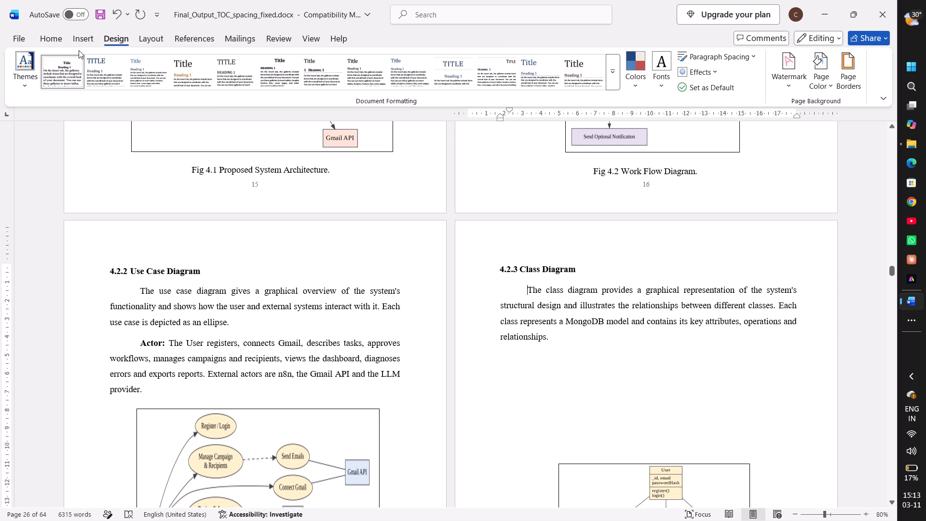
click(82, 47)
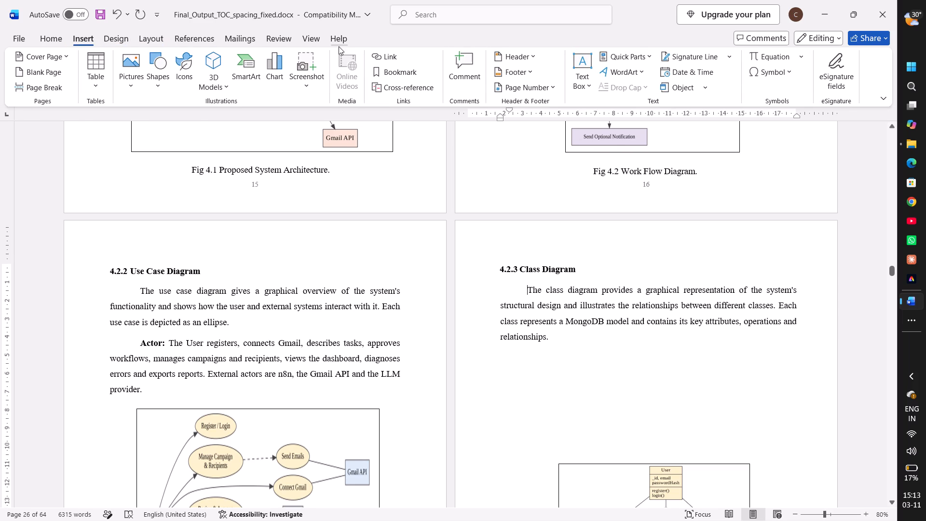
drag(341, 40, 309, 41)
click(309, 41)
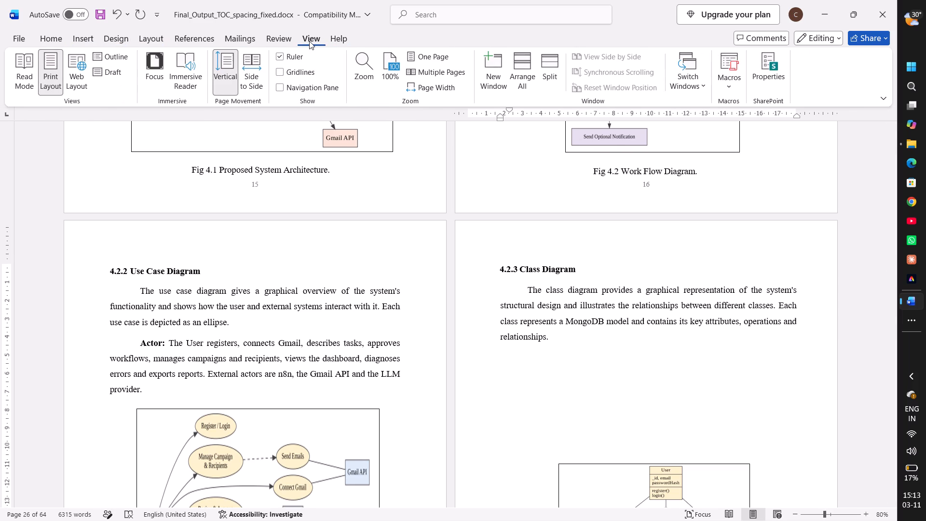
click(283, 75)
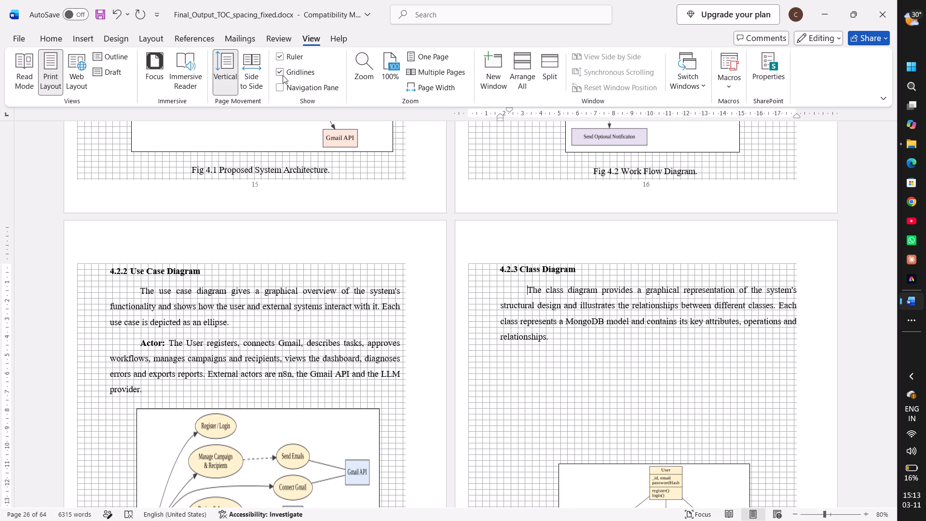
Insert two more spaces before "The class diagram provides" at the start of the 4.2.3 paragraph.
key(space)
key(space)
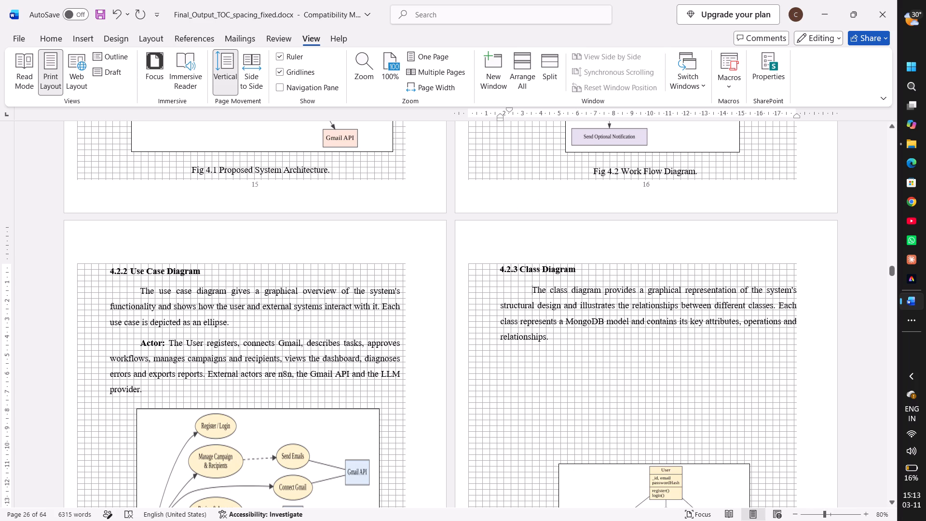
click(858, 279)
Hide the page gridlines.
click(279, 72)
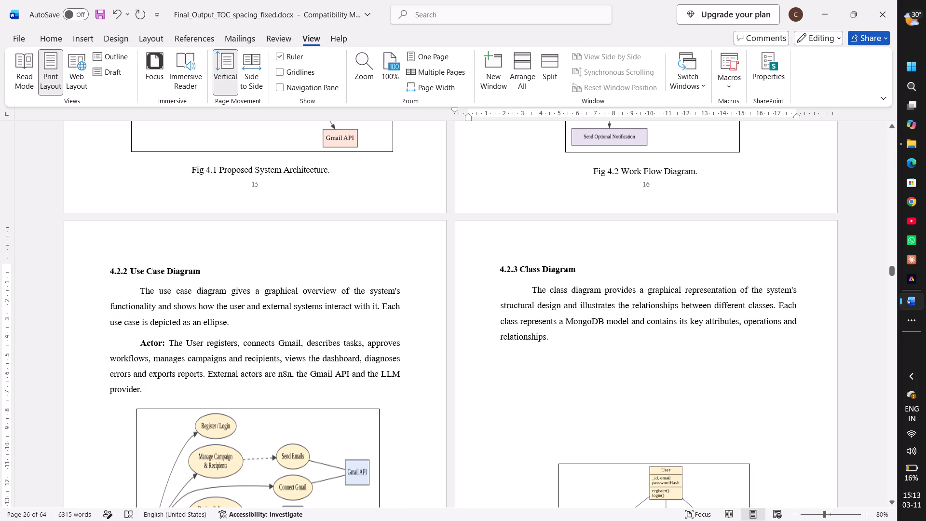
Add a line break after "relationships." in the class diagram paragraph and enter "Actor" there, indented with 16 spaces.
click(553, 333)
key(shift+Return)
key(space)
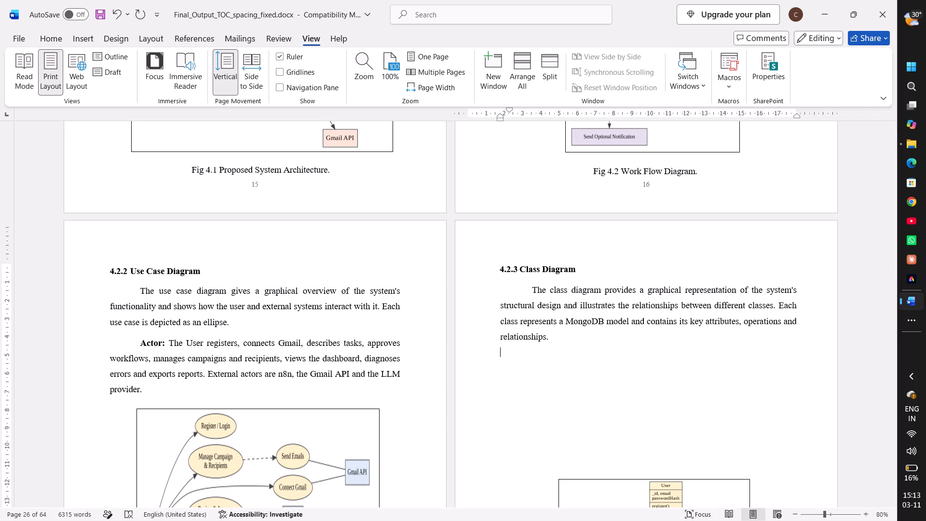
key(space)
key(space)
key(space)
key(space)
key(space)
key(space)
key(space)
key(space)
key(space)
key(space)
key(space)
key(space)
key(space)
key(space)
key(space)
text(Actor)
Make the "Actor" label under the class diagram paragraph bold.
key(shift+Left)
key(shift+Left)
key(shift+Left)
key(shift+Left)
key(shift+Left)
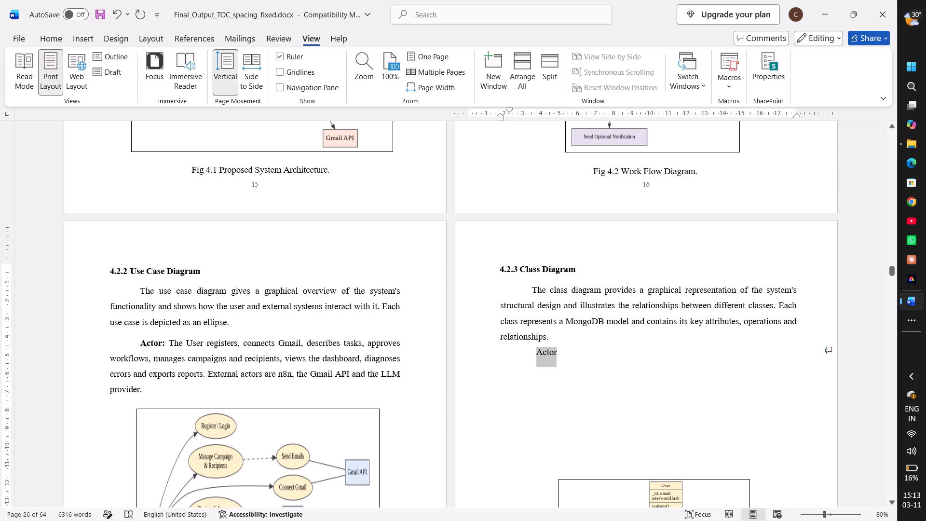
key(ctrl+b)
Remove one space before the bold "Actor" label and add a colon and a space after it.
key(Left)
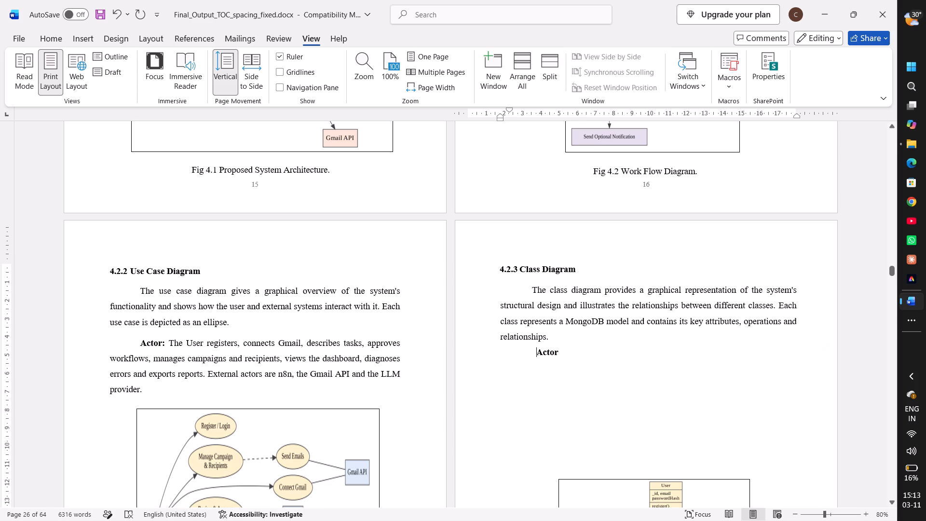
key(BackSpace)
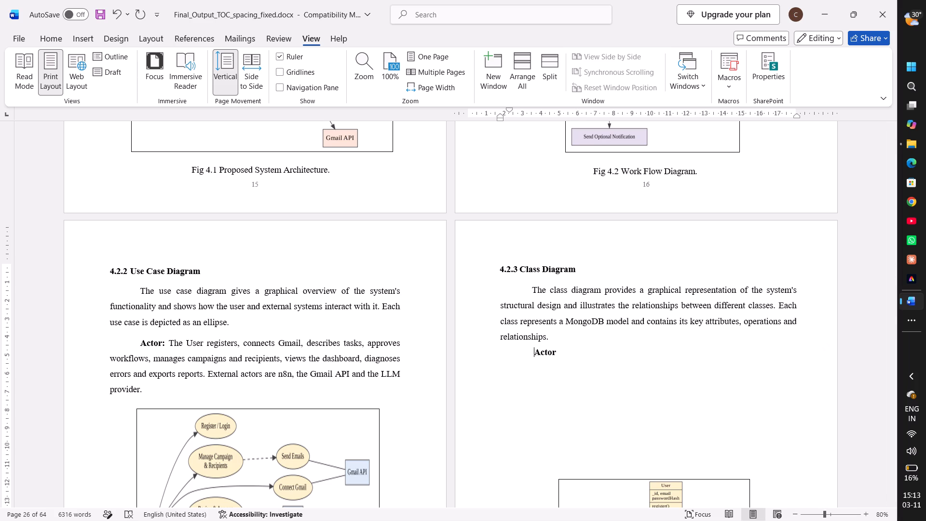
click(560, 351)
text(:)
key(space)
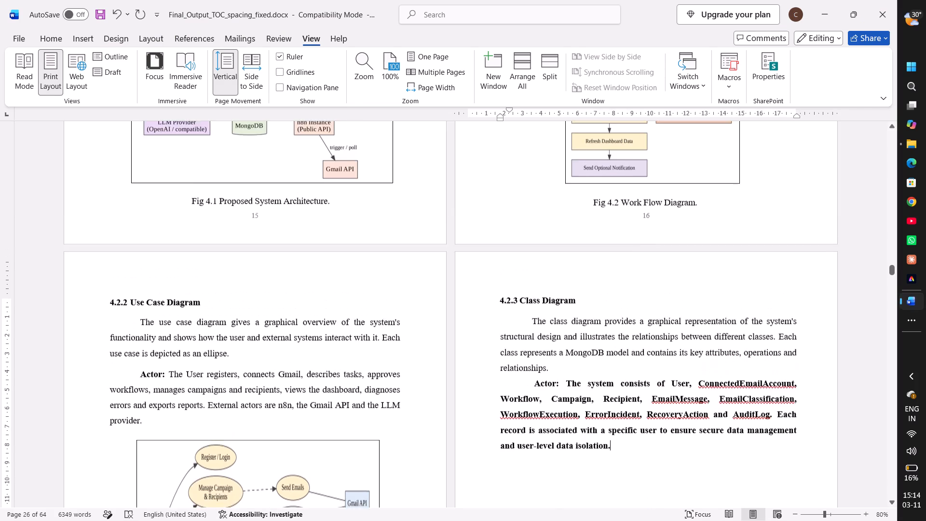
Remove bold from the pasted description starting "The system consists of User", leaving the "Actor:" label bold.
scroll(565, 348, up, 20)
scroll(565, 348, down, 5)
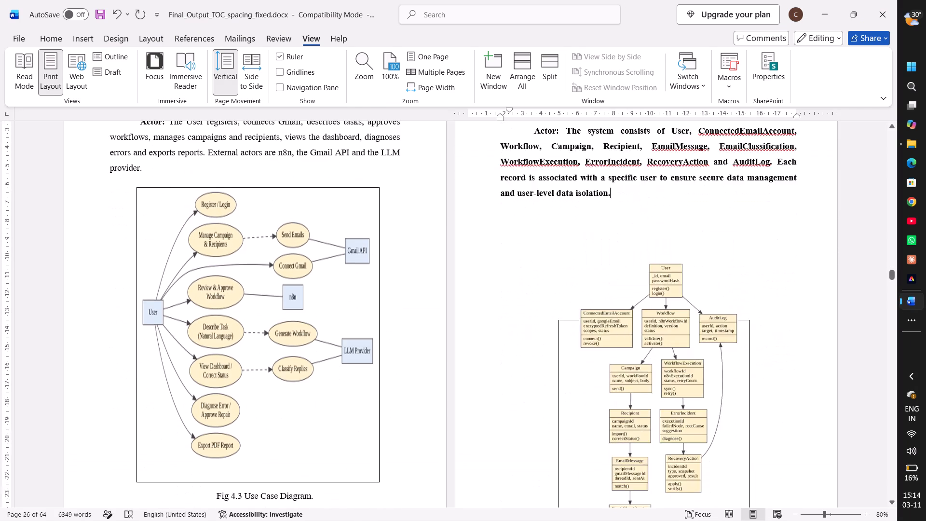
drag(566, 172, 621, 230)
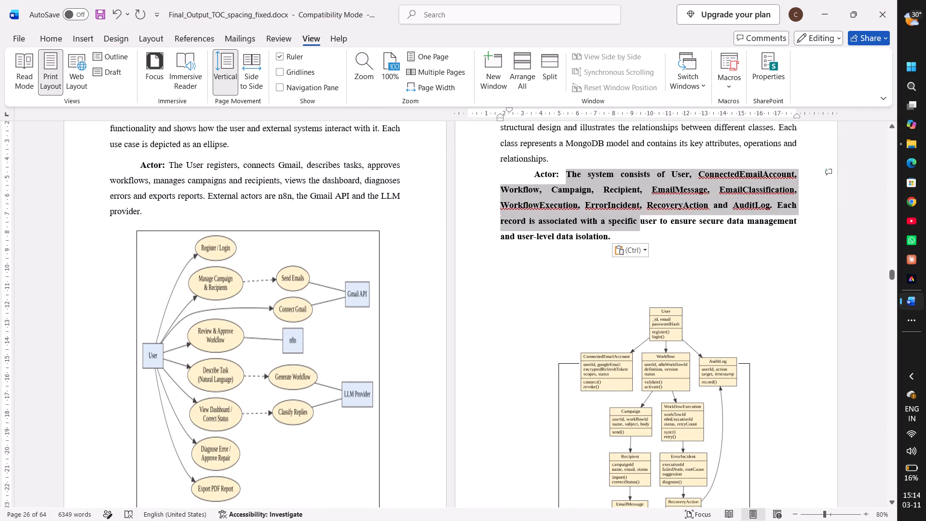
drag(621, 230, 628, 243)
key(ctrl+b)
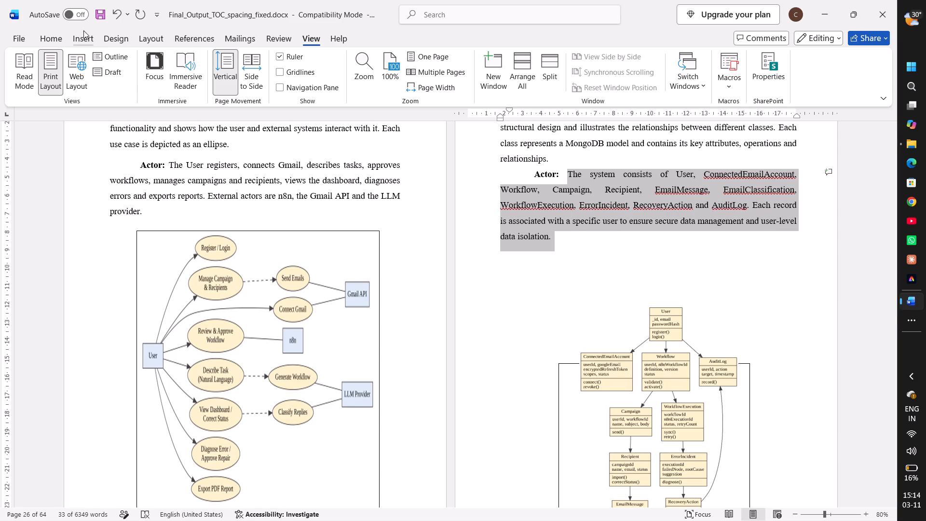
Delete the blank spaces in the empty line between the "Actor:" paragraph and the class diagram in section 4.2.3.
click(108, 44)
click(60, 40)
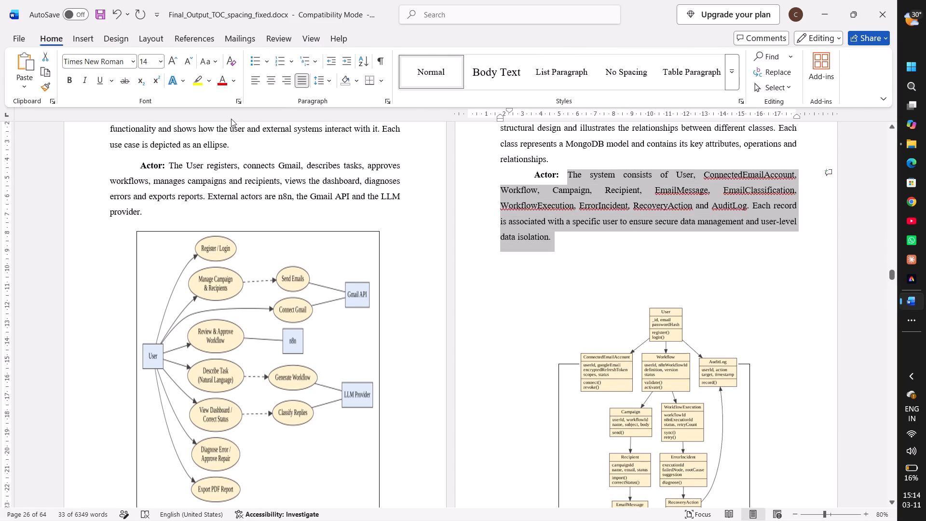
click(589, 285)
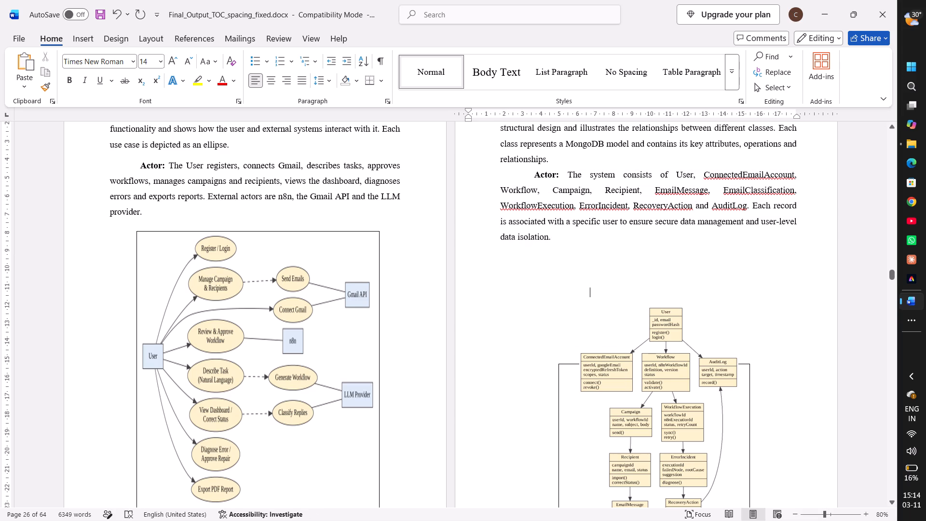
key(BackSpace)
key(BackSpace)
key(BackSpace)
key(BackSpace)
key(BackSpace)
key(BackSpace)
key(BackSpace)
key(BackSpace)
key(BackSpace)
key(BackSpace)
key(BackSpace)
key(BackSpace)
key(BackSpace)
key(BackSpace)
key(BackSpace)
key(BackSpace)
key(BackSpace)
key(BackSpace)
key(BackSpace)
key(BackSpace)
key(BackSpace)
key(BackSpace)
key(BackSpace)
key(BackSpace)
key(BackSpace)
key(BackSpace)
key(BackSpace)
key(BackSpace)
key(BackSpace)
key(BackSpace)
key(BackSpace)
key(BackSpace)
key(BackSpace)
key(BackSpace)
key(BackSpace)
key(BackSpace)
key(BackSpace)
key(BackSpace)
key(BackSpace)
key(BackSpace)
key(BackSpace)
key(BackSpace)
key(BackSpace)
key(BackSpace)
key(BackSpace)
key(BackSpace)
key(BackSpace)
key(BackSpace)
key(BackSpace)
key(BackSpace)
key(BackSpace)
key(BackSpace)
key(BackSpace)
key(BackSpace)
key(BackSpace)
key(BackSpace)
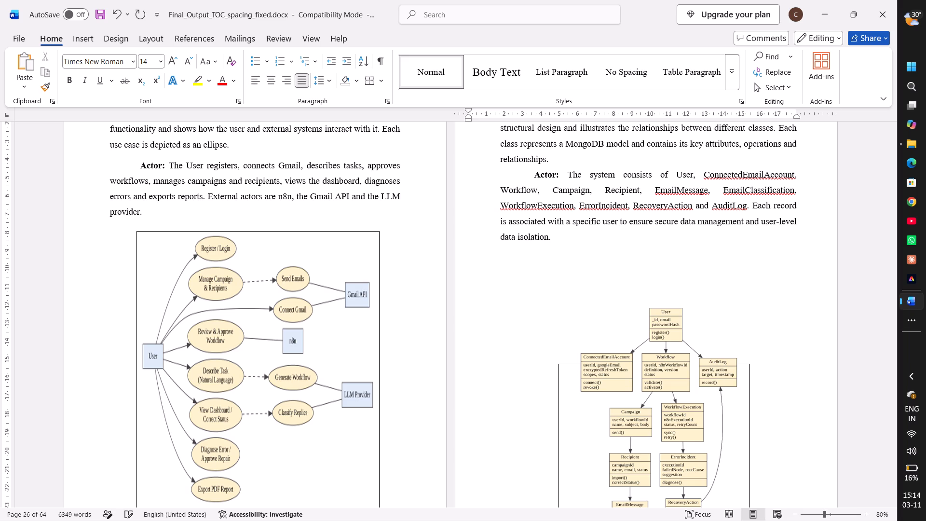
Set the text wrapping of the rectangular frame around the class diagram to Square.
click(596, 398)
click(568, 435)
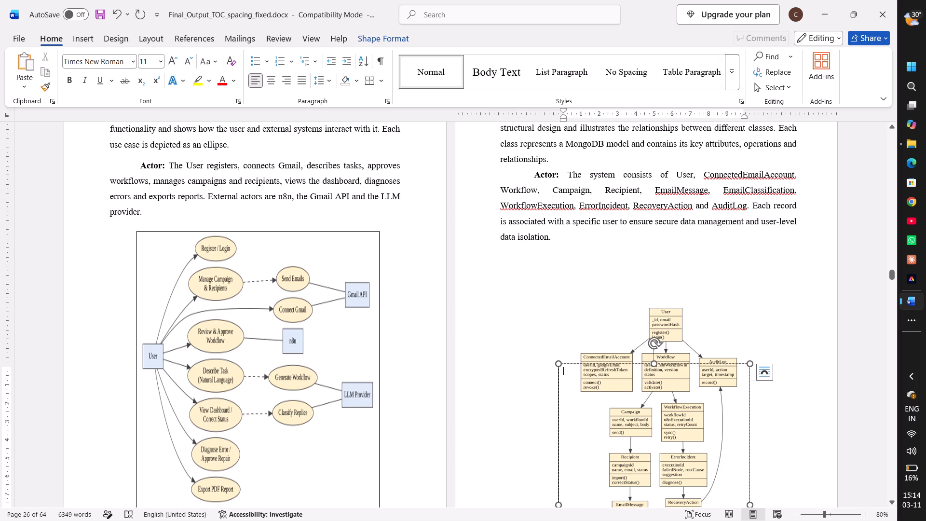
drag(568, 435, 785, 356)
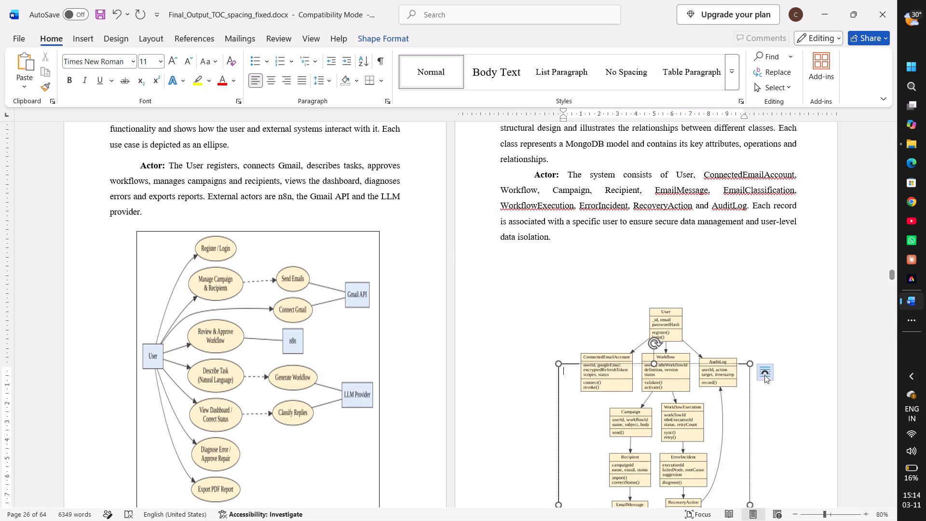
click(765, 373)
click(791, 407)
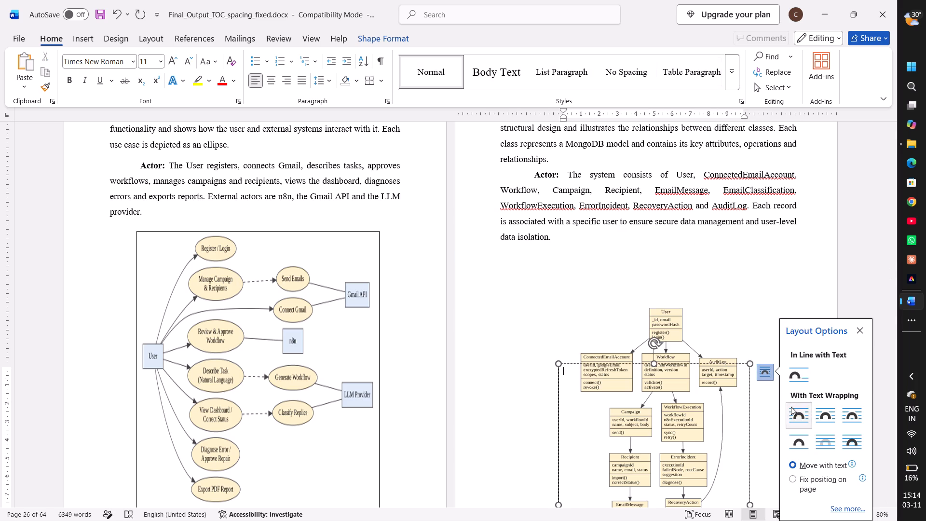
click(763, 380)
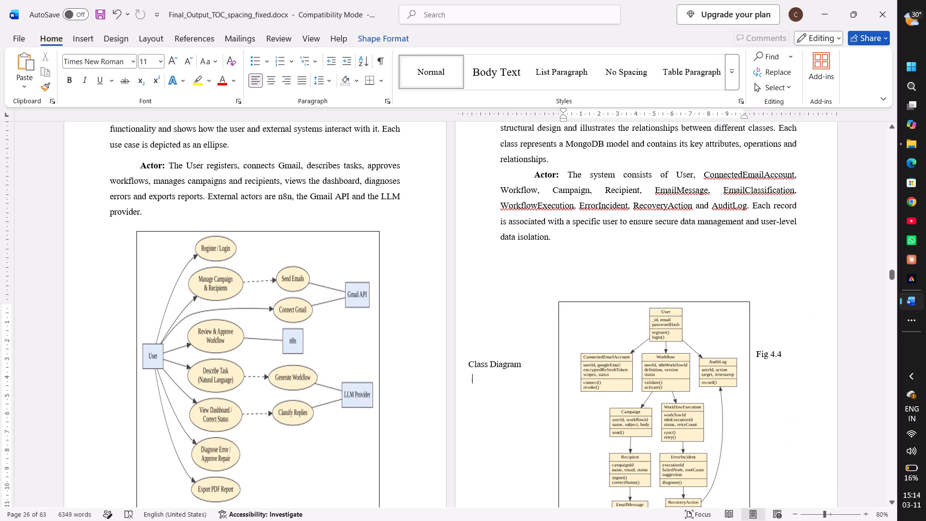
click(728, 339)
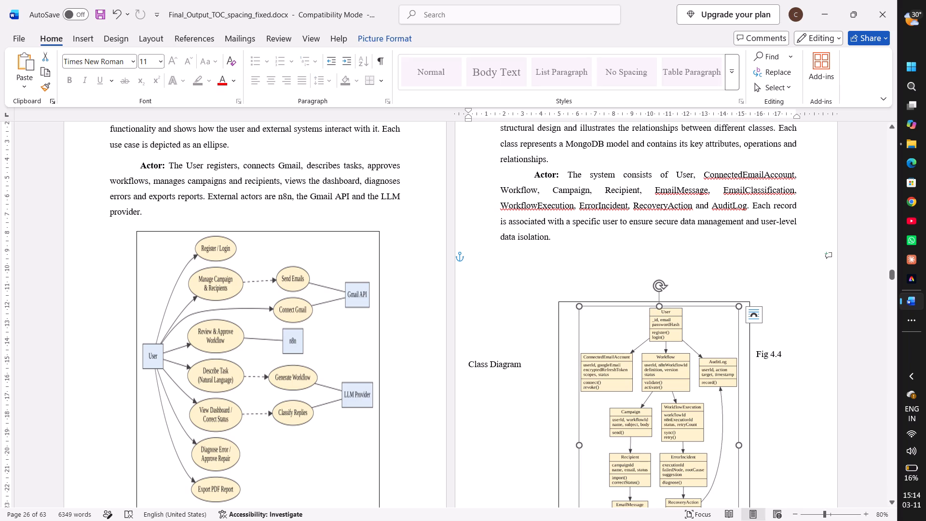
click(573, 332)
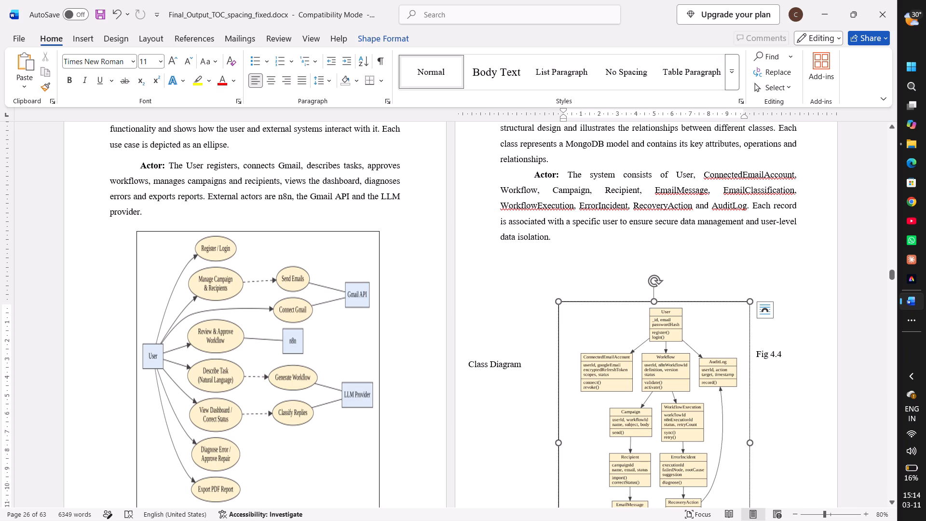
click(573, 332)
drag(573, 332, 588, 263)
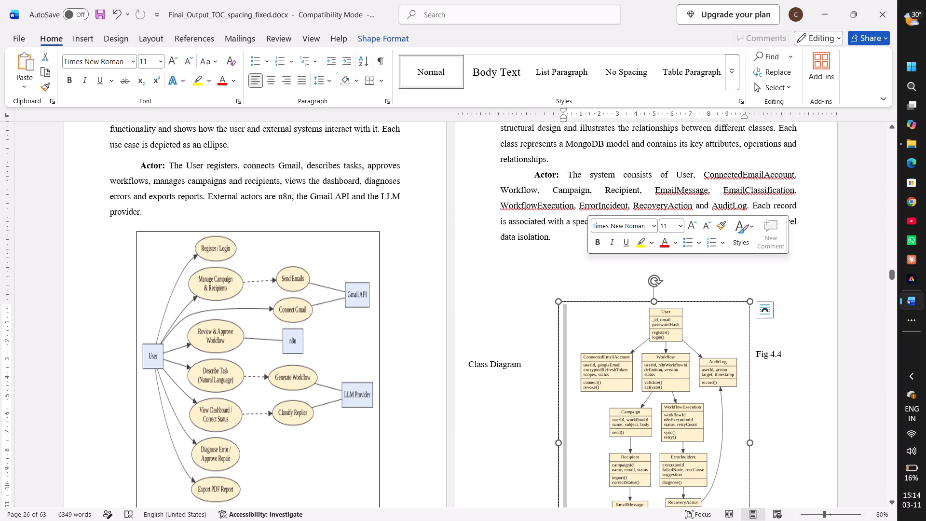
click(766, 302)
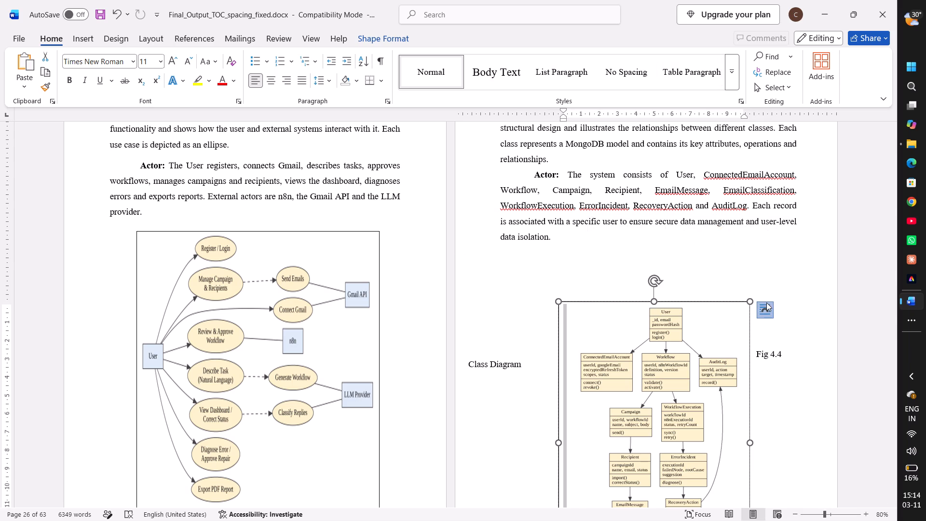
click(798, 393)
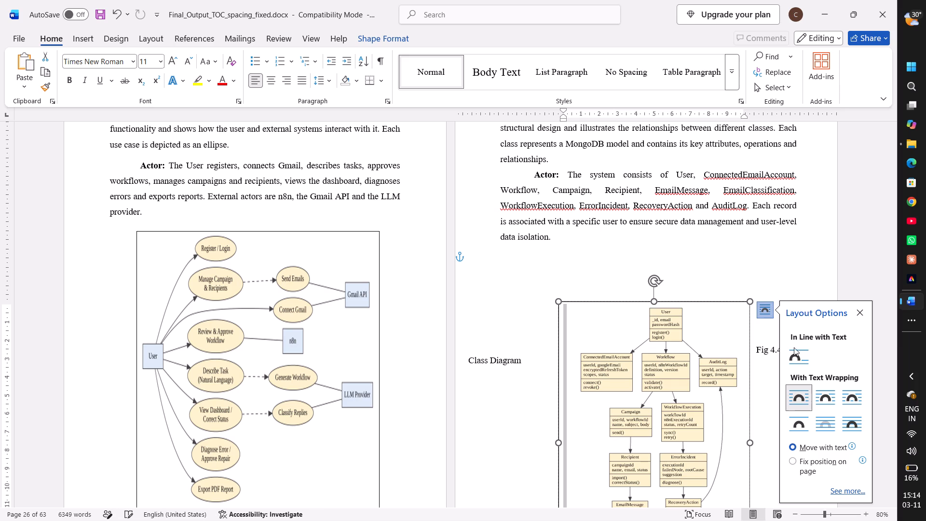
click(857, 315)
Shorten the end of the class diagram's "Actor:" paragraph by replacing "management and user-level data isolation" with a full stop after "secure data".
scroll(784, 308, down, 2)
scroll(784, 308, up, 4)
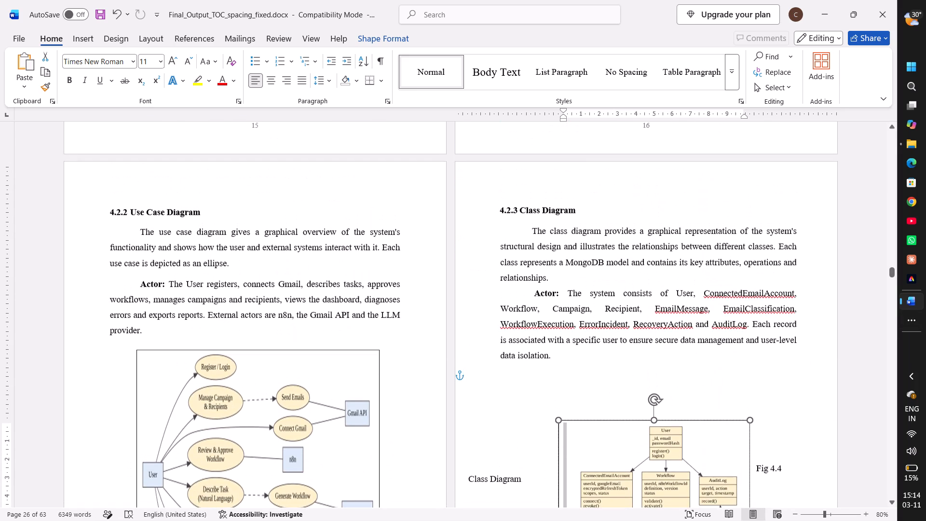
scroll(712, 288, down, 1)
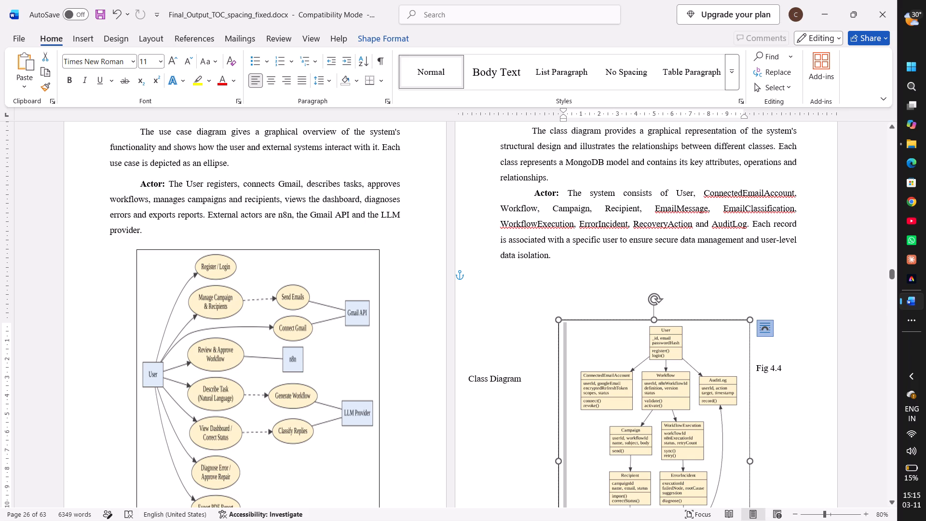
click(694, 240)
key(period)
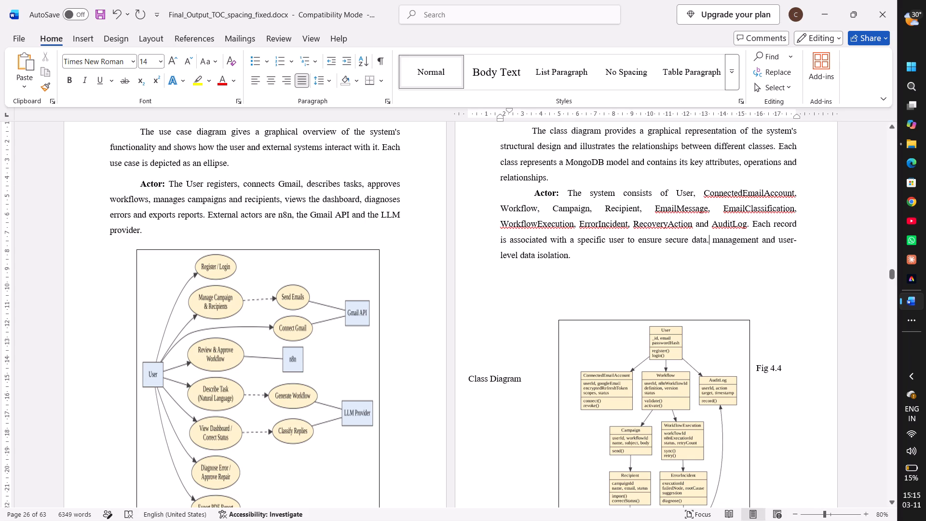
drag(709, 241, 717, 252)
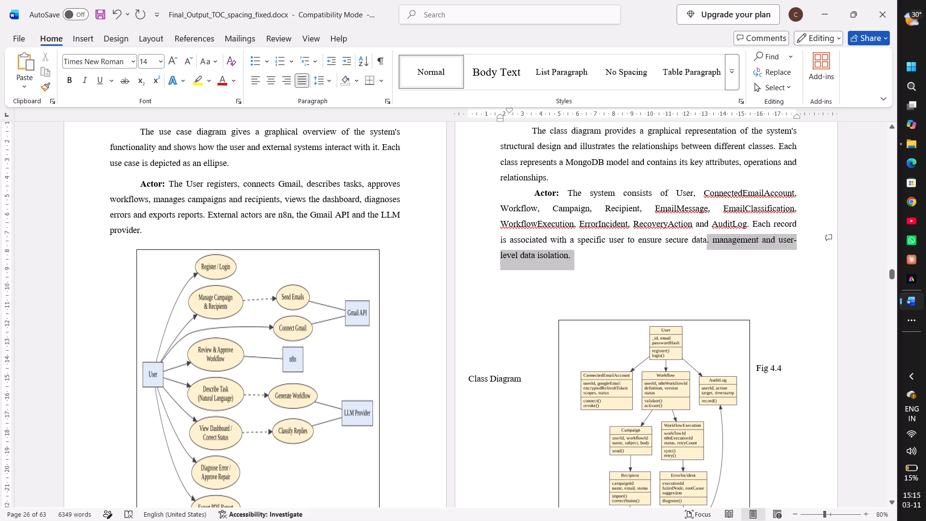
drag(717, 252, 716, 253)
key(BackSpace)
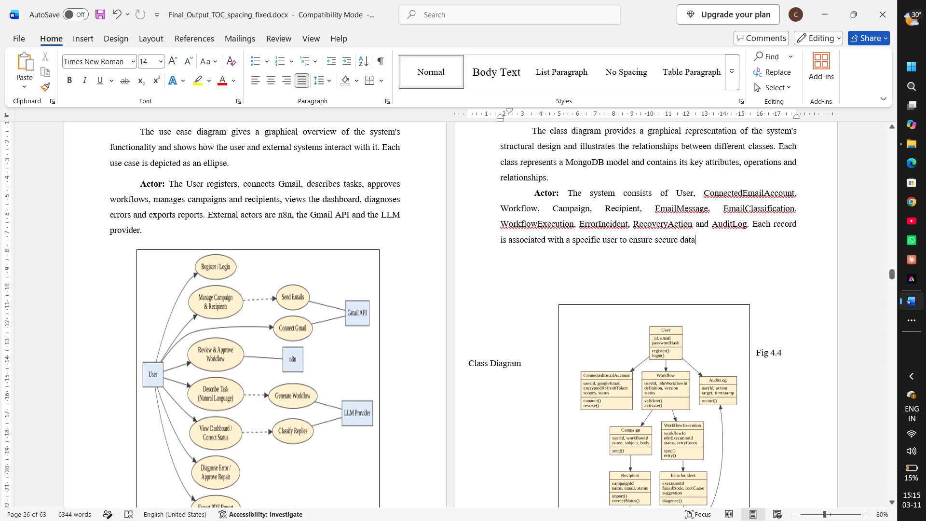
key(period)
Delete the sentence "Each record is associated with a specific user to ensure secure data." so the "Actor:" paragraph ends at "AuditLog.".
drag(501, 237, 704, 238)
key(BackSpace)
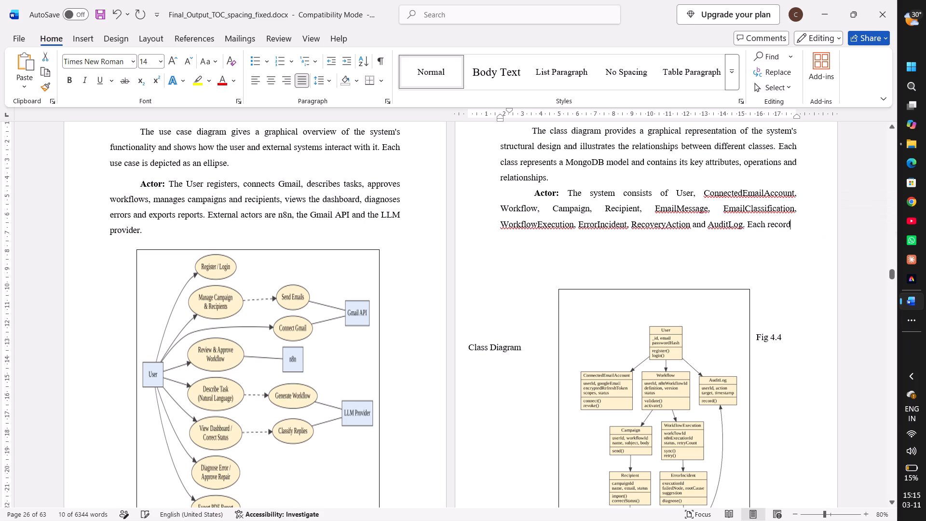
key(BackSpace)
key(BackSpace)
key(BackSpace)
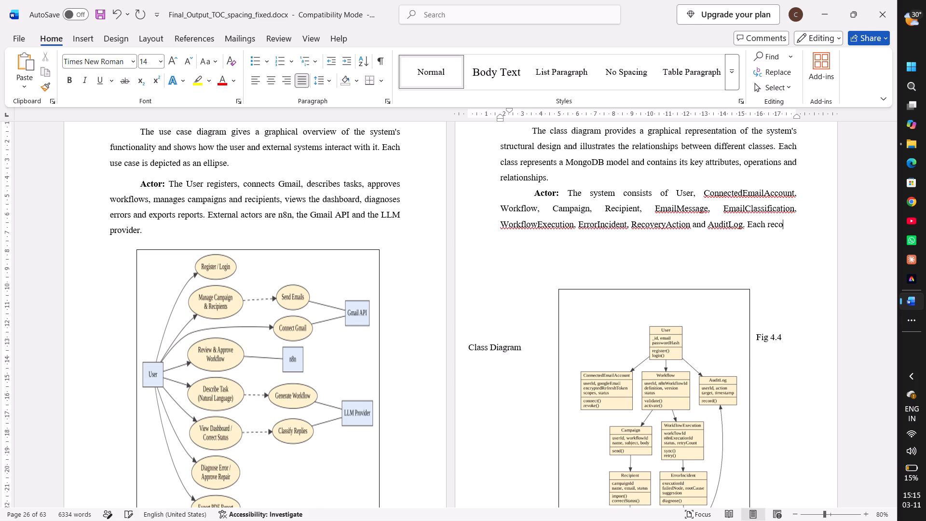
key(BackSpace)
key(BackSpace)
key(BackSpace)
key(BackSpace)
key(BackSpace)
key(BackSpace)
key(BackSpace)
key(BackSpace)
key(BackSpace)
key(BackSpace)
Move the class diagram picture lower and slightly to the left relative to its rectangular frame.
click(694, 330)
click(694, 330)
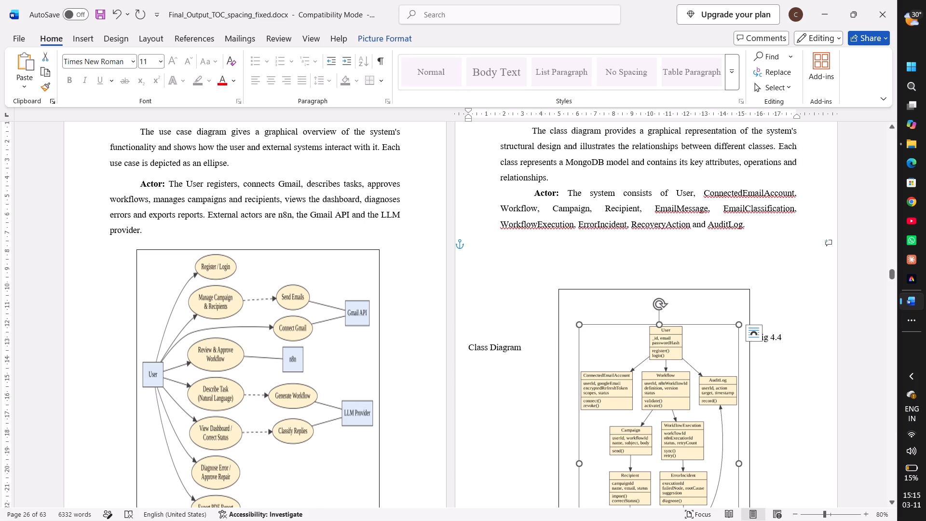
drag(690, 359, 689, 336)
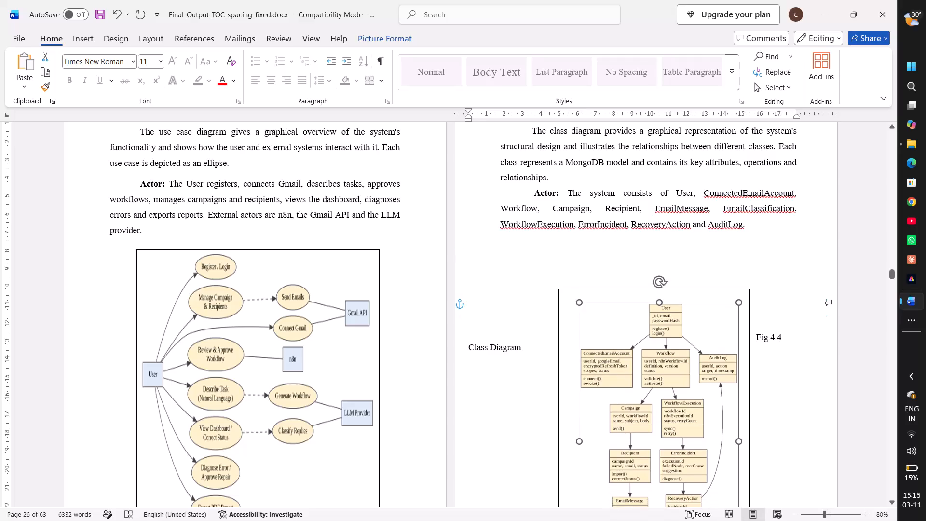
drag(689, 336, 684, 379)
Select the rectangular frame around the class diagram and apply Square text wrapping to it again.
click(735, 326)
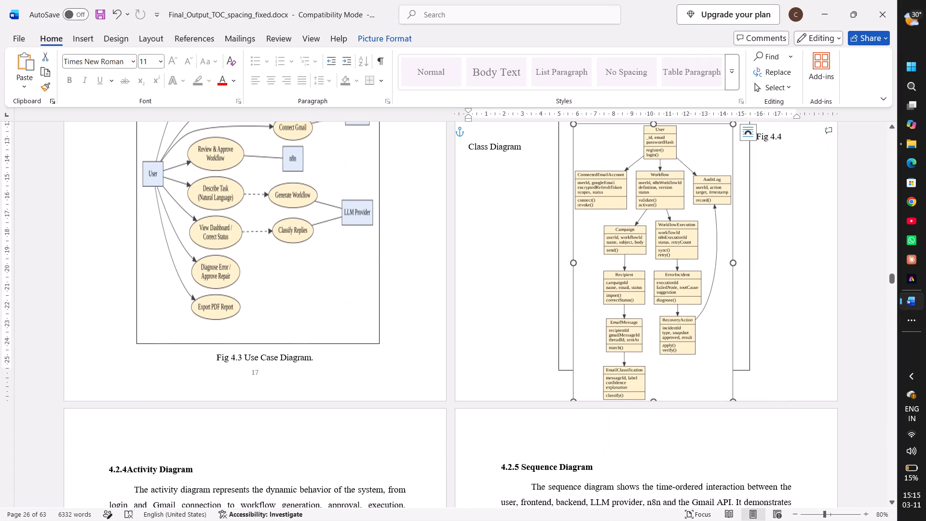
click(739, 325)
scroll(726, 296, up, 1)
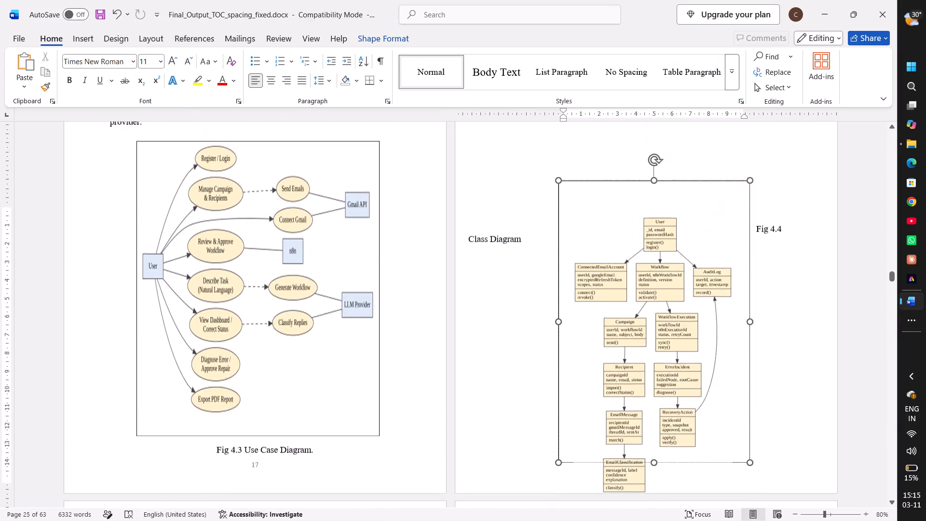
scroll(726, 296, up, 2)
click(683, 280)
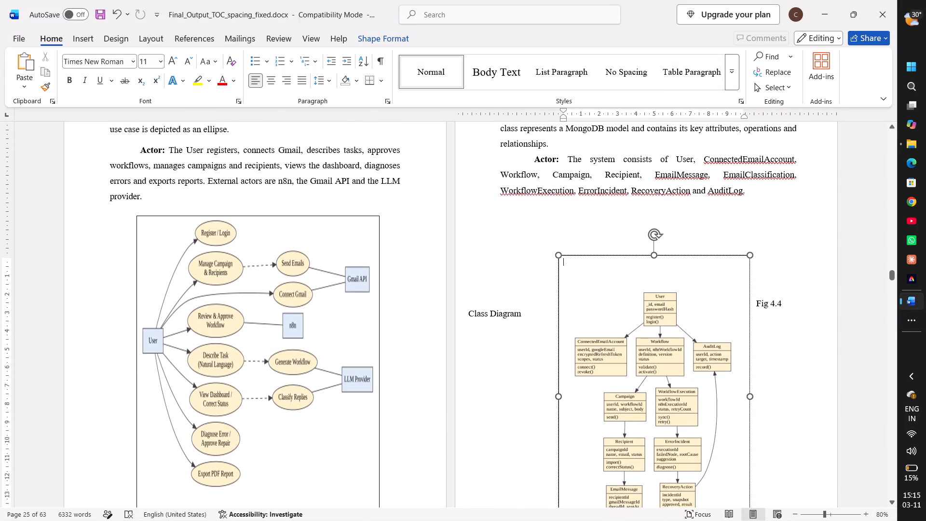
click(685, 276)
click(716, 278)
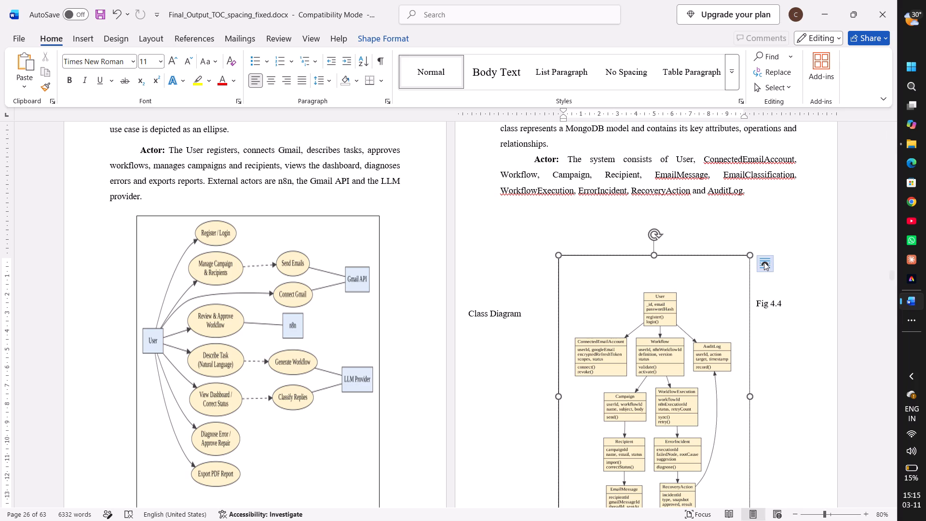
click(764, 262)
click(799, 369)
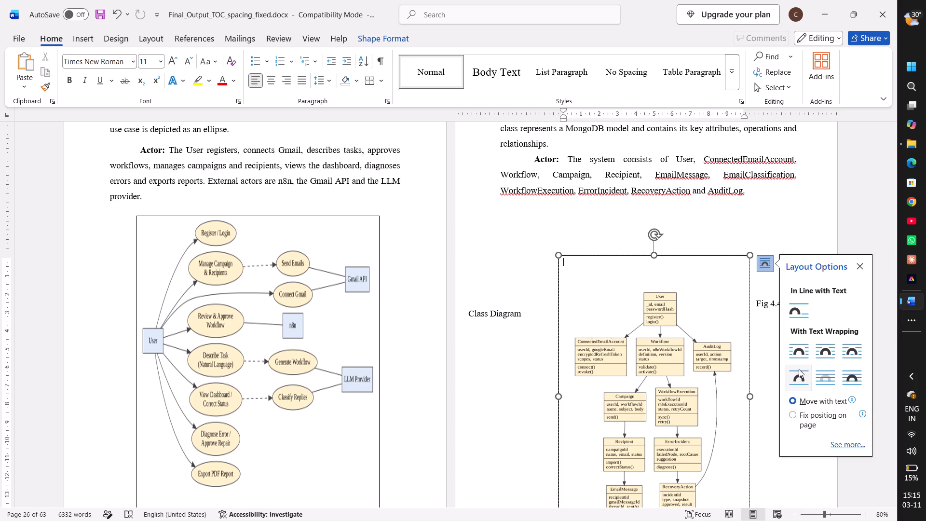
click(801, 353)
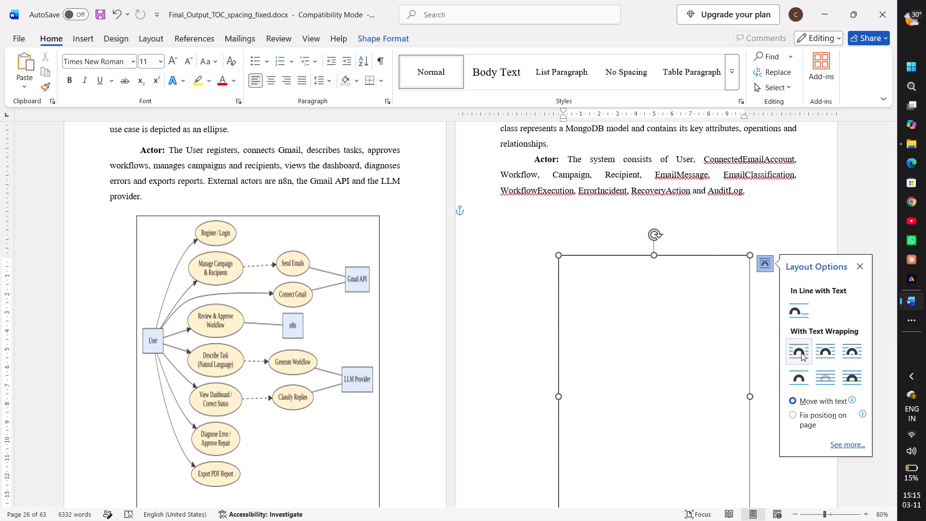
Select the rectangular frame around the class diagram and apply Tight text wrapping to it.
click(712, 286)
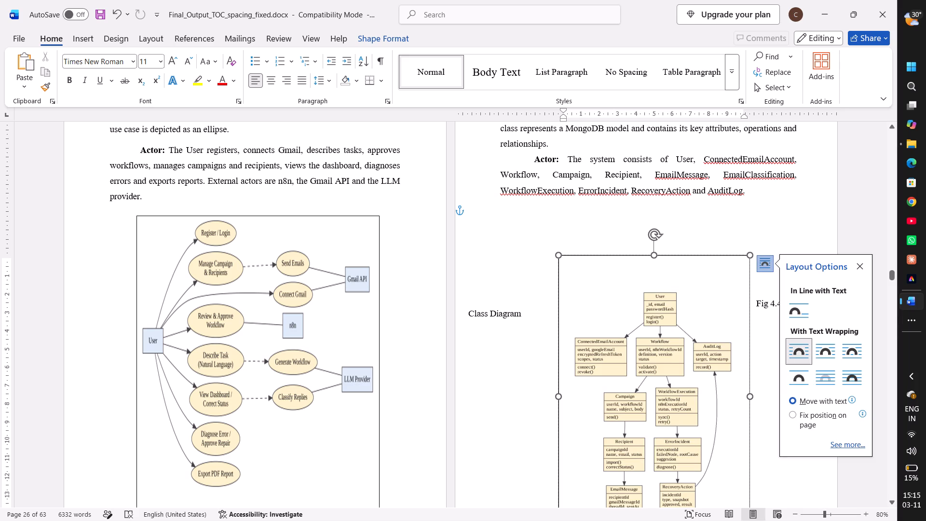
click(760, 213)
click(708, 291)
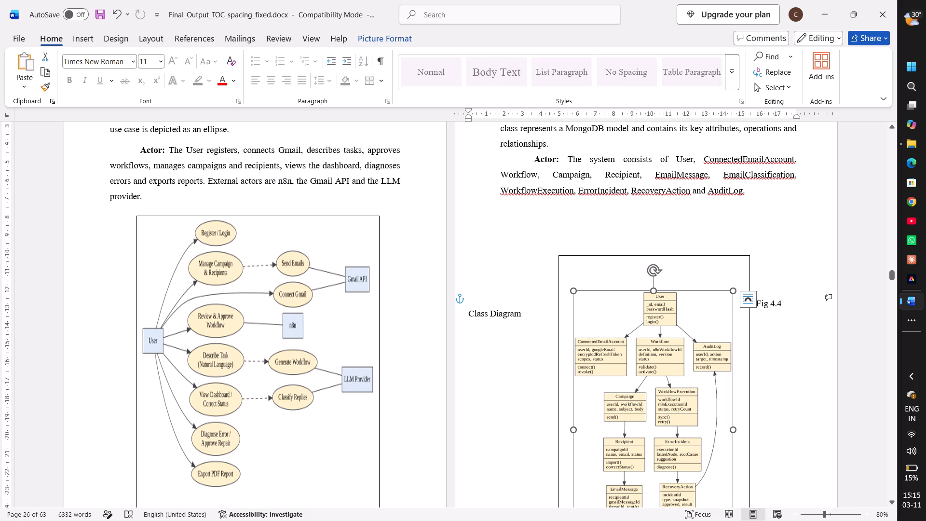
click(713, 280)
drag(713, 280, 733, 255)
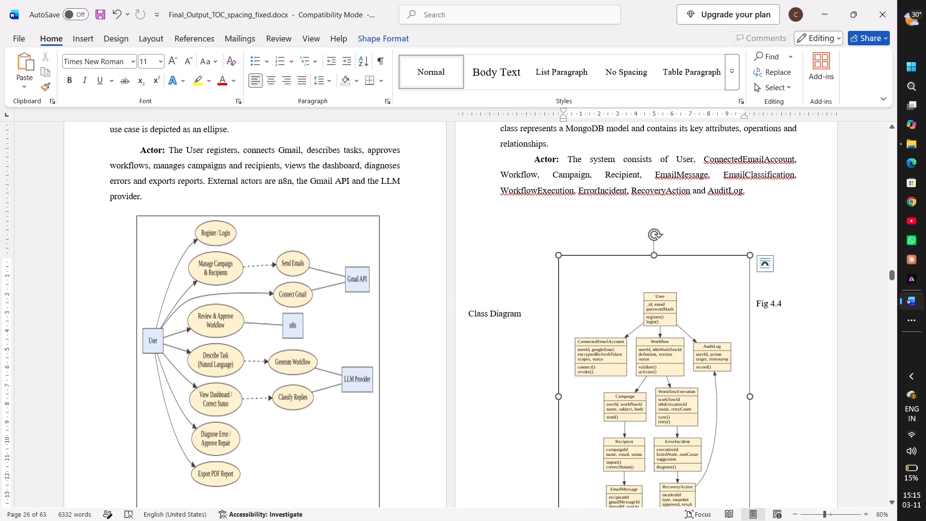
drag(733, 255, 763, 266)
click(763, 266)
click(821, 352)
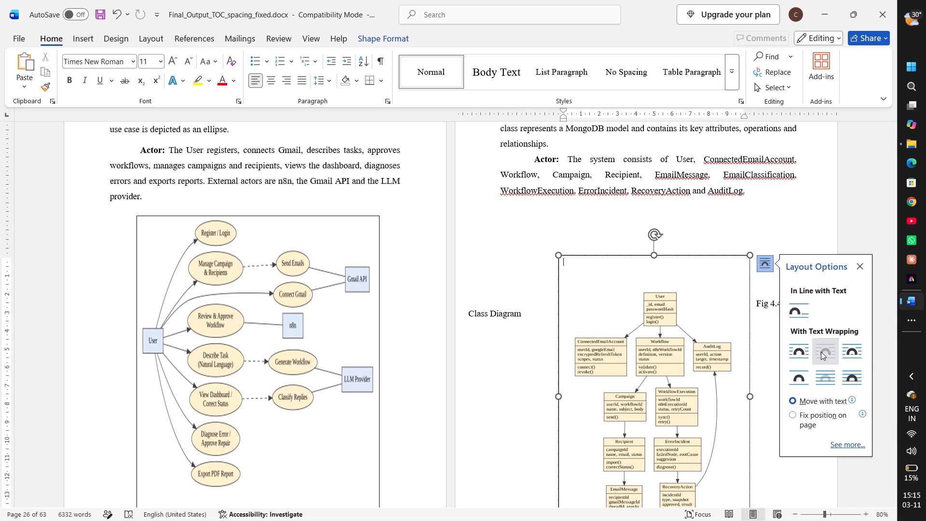
Move the class diagram picture up so it sits just below the "Actor:" paragraph, horizontally centred over its frame.
drag(700, 294, 694, 244)
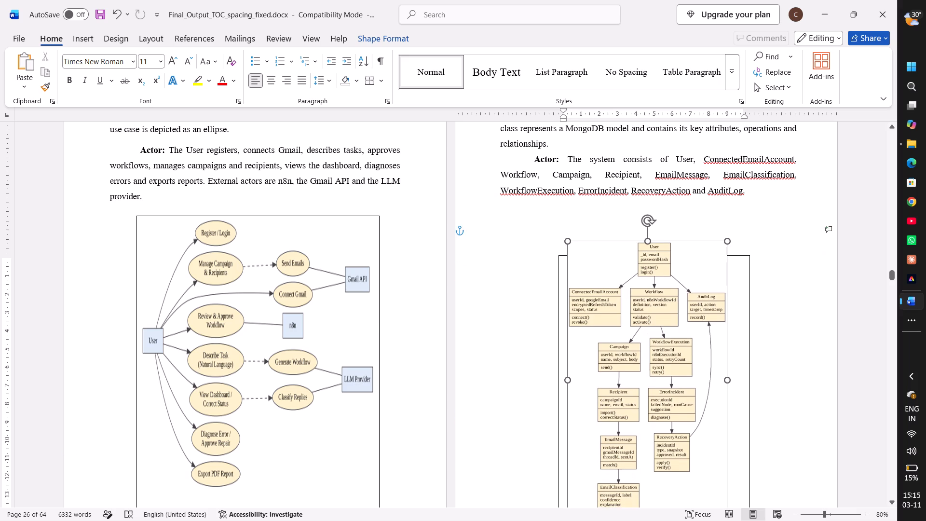
drag(694, 244, 695, 218)
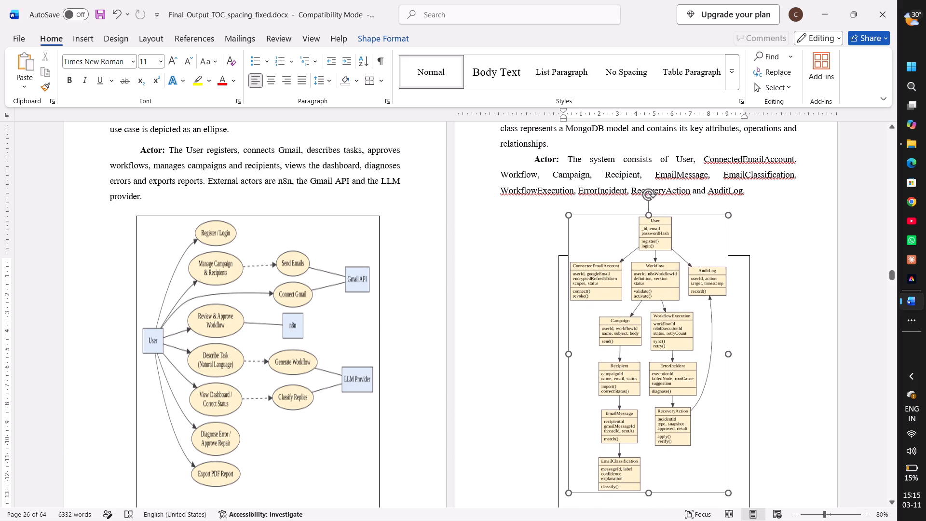
drag(695, 218, 698, 224)
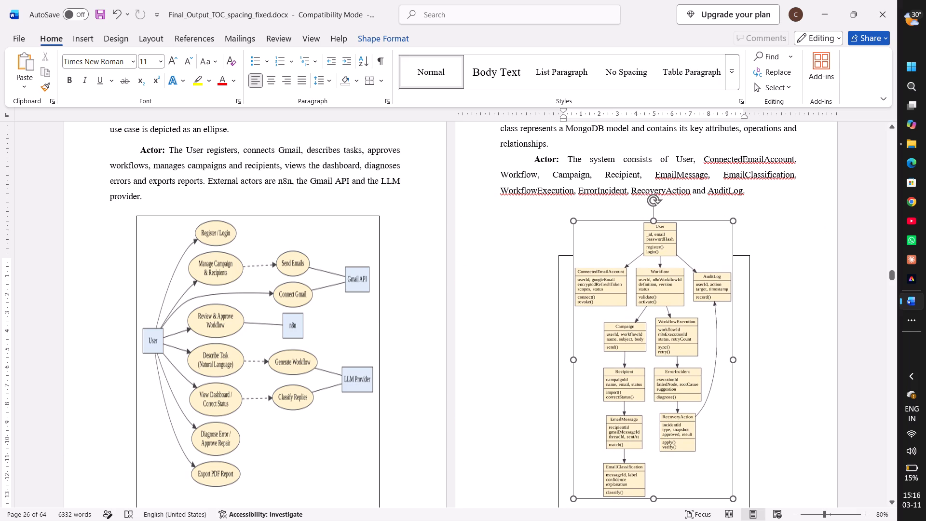
drag(698, 224, 698, 225)
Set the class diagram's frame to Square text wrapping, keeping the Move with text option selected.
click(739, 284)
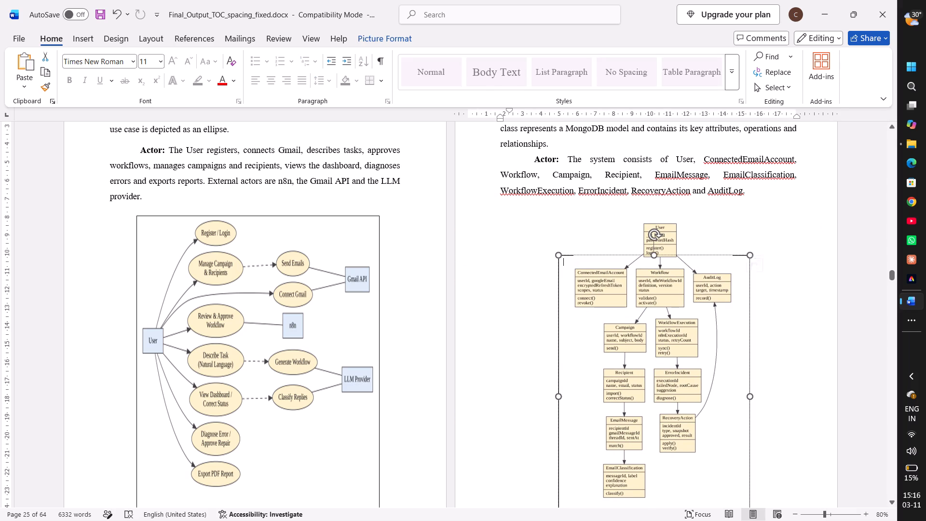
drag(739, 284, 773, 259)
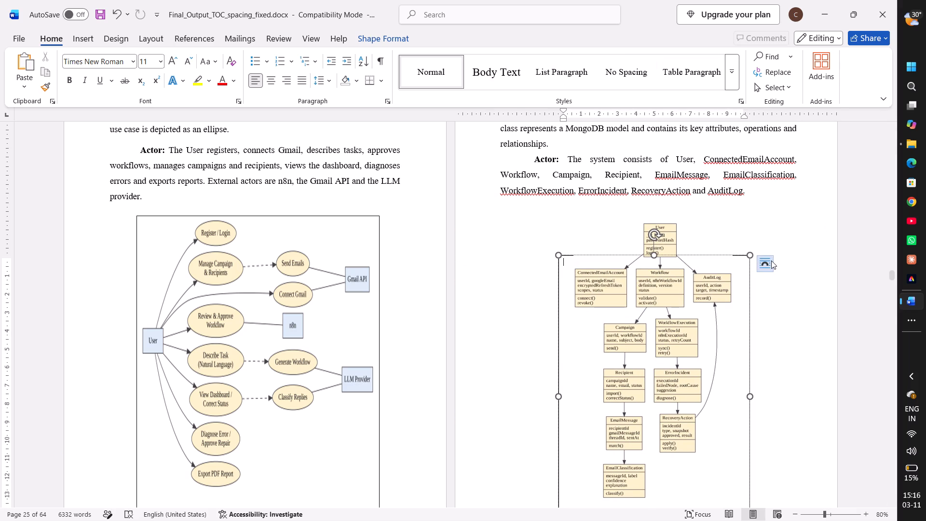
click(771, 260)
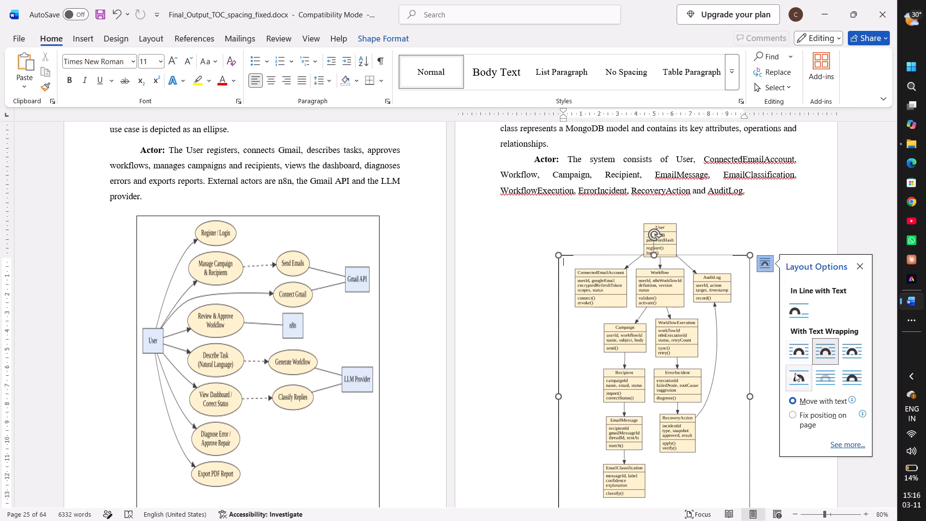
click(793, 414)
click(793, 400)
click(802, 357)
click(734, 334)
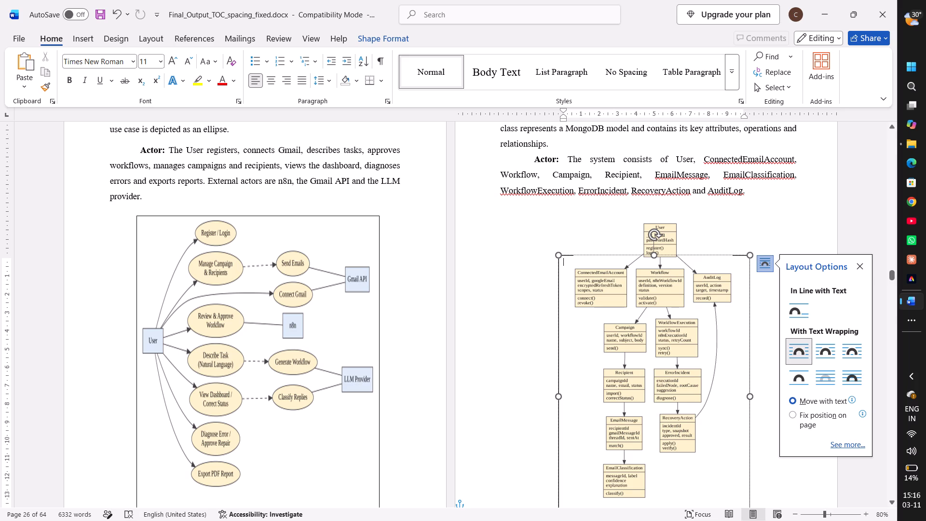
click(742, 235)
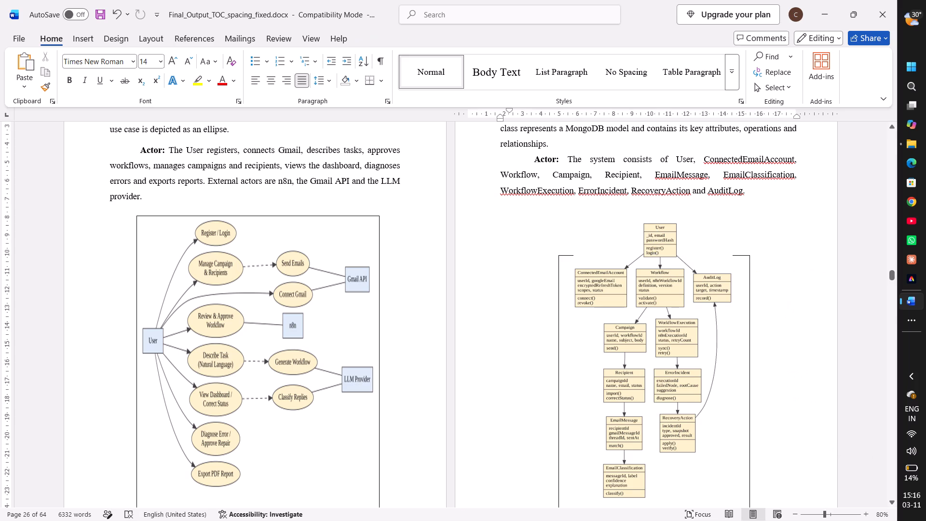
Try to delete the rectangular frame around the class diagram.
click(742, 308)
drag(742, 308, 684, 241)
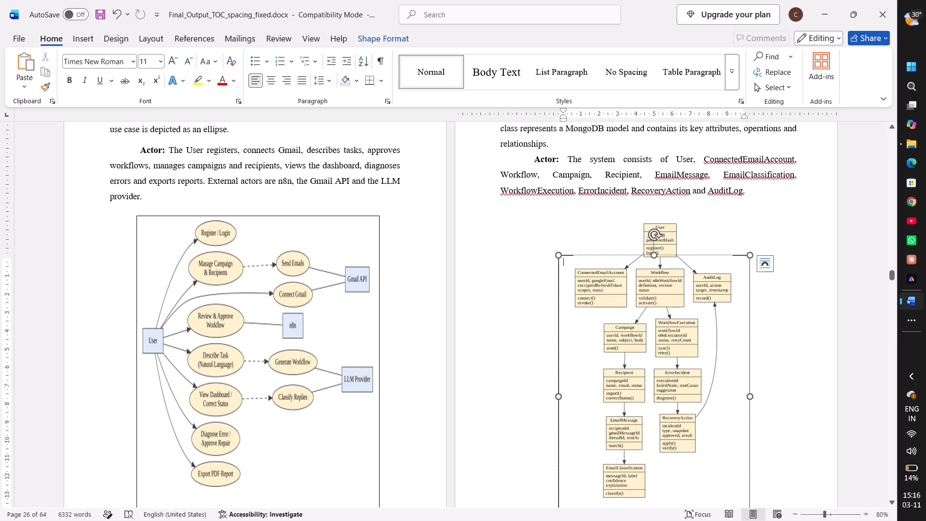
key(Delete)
Enlarge the class diagram's frame slightly upward and outward from its upper-right corner.
scroll(753, 307, up, 1)
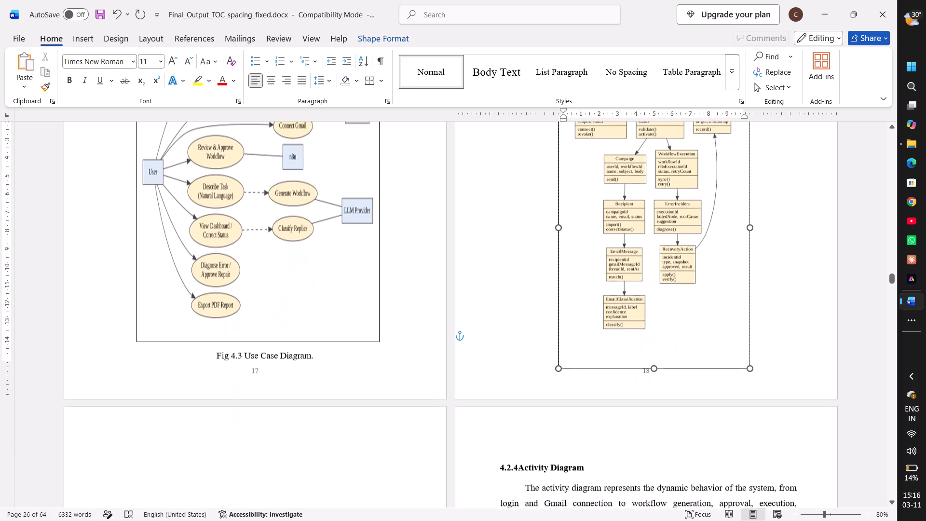
scroll(753, 307, up, 1)
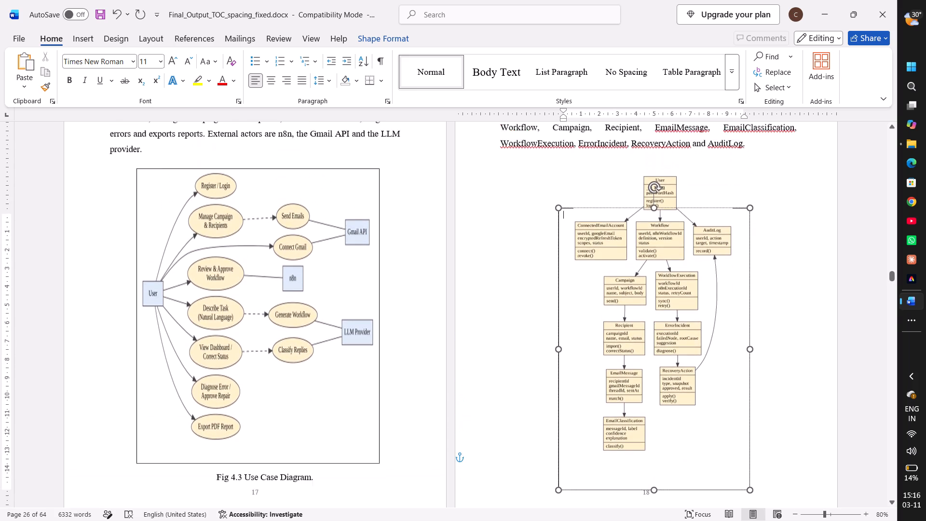
scroll(753, 307, down, 3)
scroll(753, 307, up, 1)
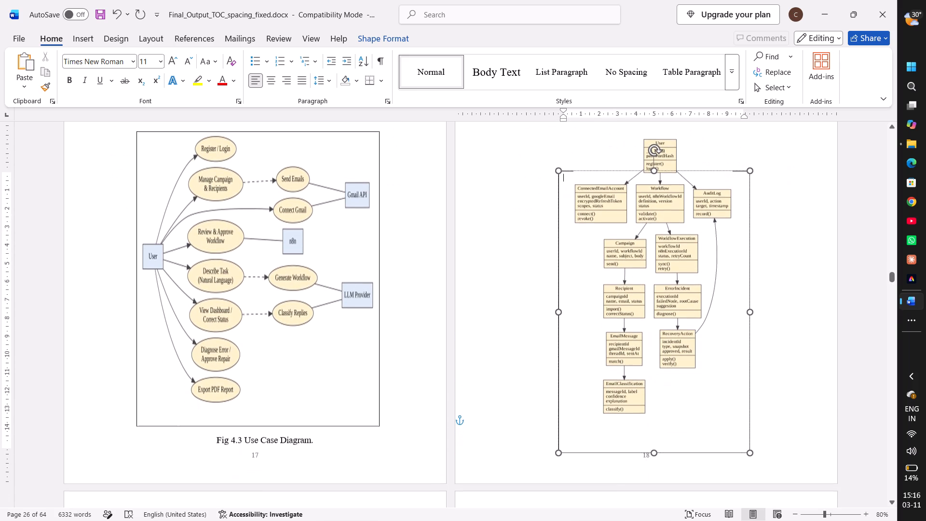
scroll(753, 307, up, 3)
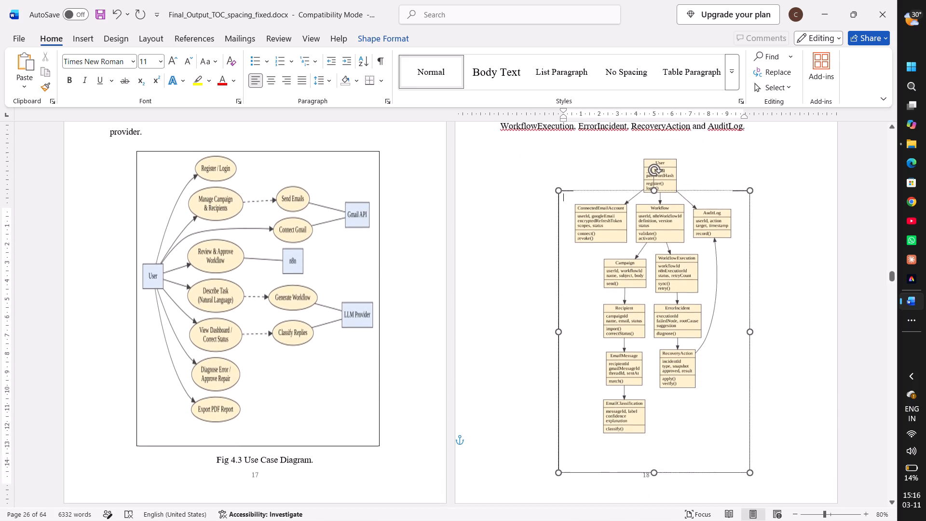
scroll(753, 307, up, 1)
scroll(753, 307, down, 2)
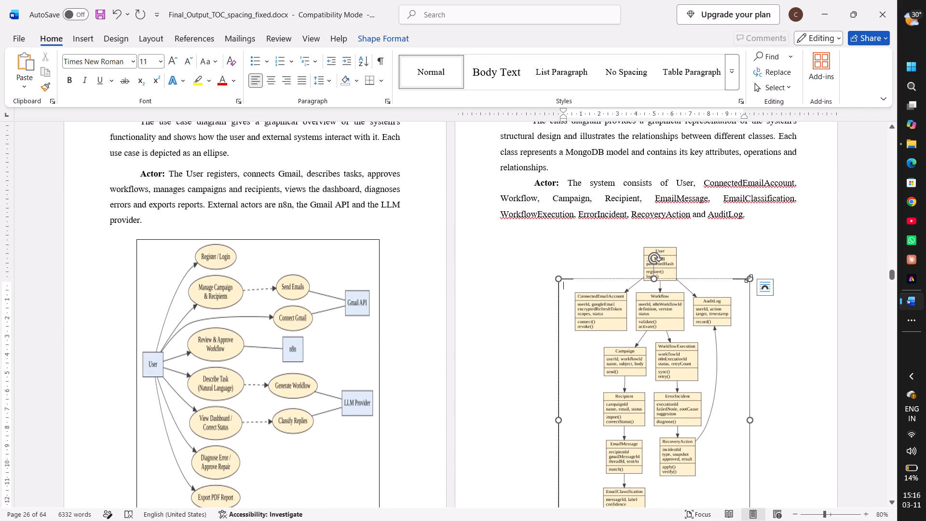
drag(749, 278, 750, 277)
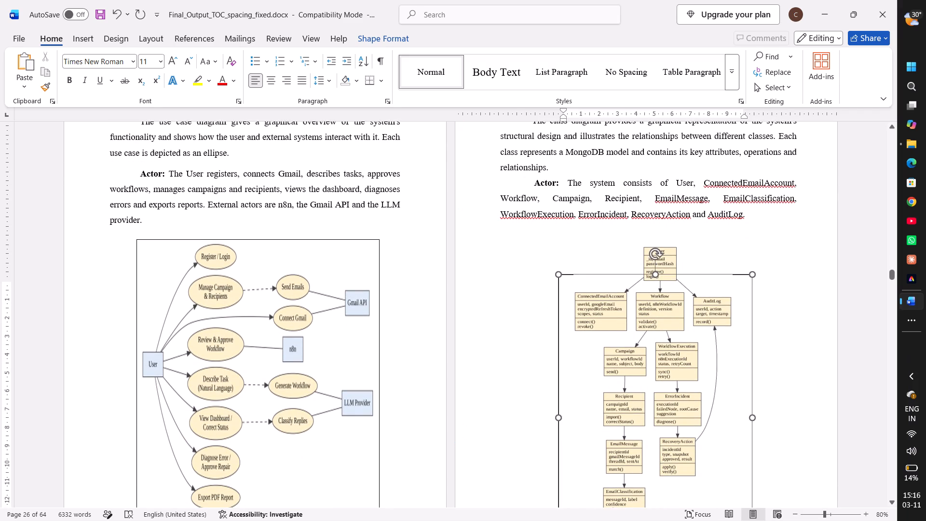
drag(750, 277, 751, 274)
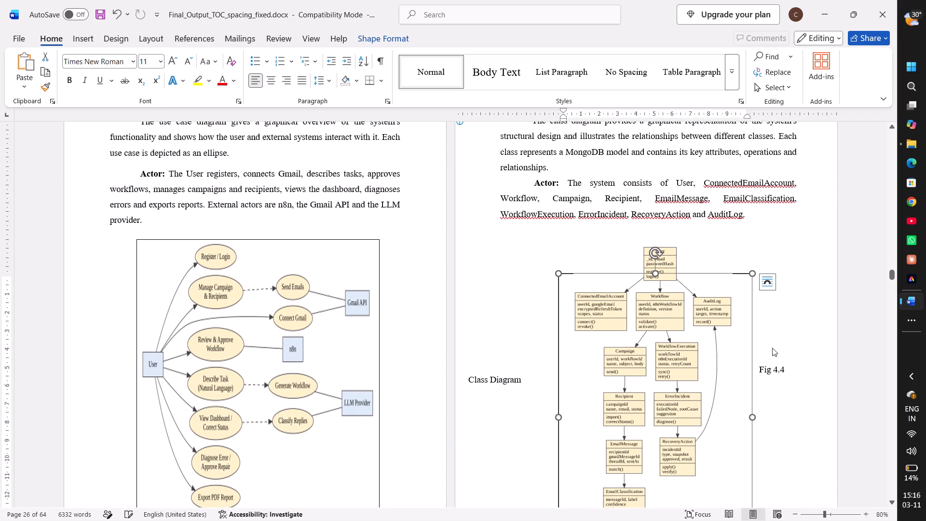
Copy the split caption "Fig 4.4 Class Diagram" beside the class diagram's frame and remove it from there.
drag(758, 367, 783, 382)
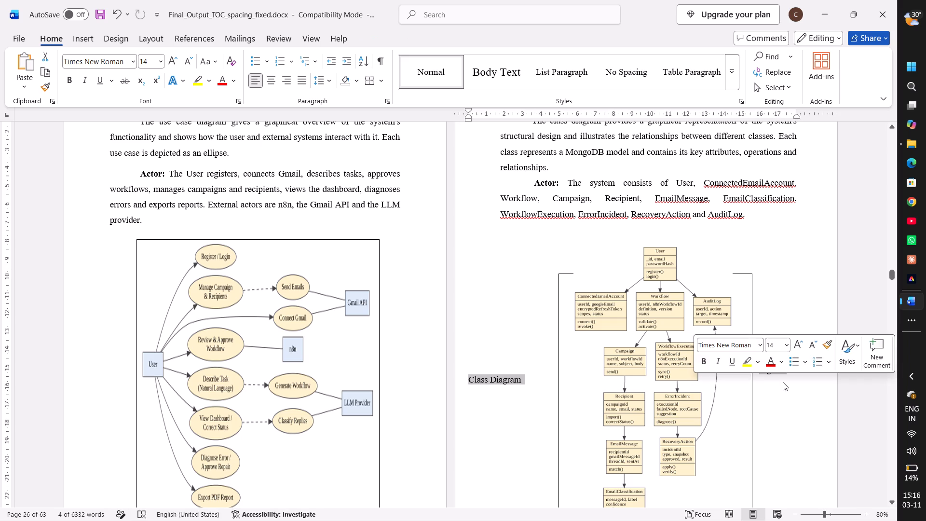
key(ctrl+c)
key(BackSpace)
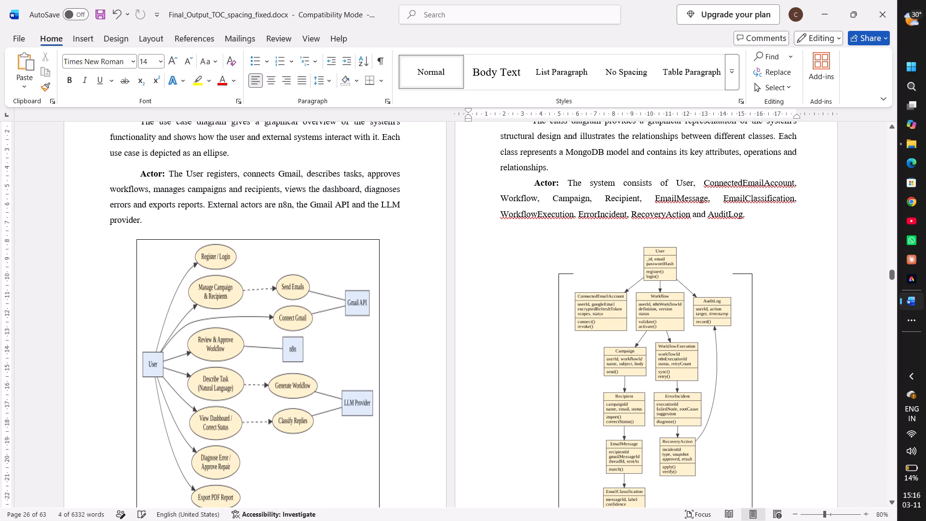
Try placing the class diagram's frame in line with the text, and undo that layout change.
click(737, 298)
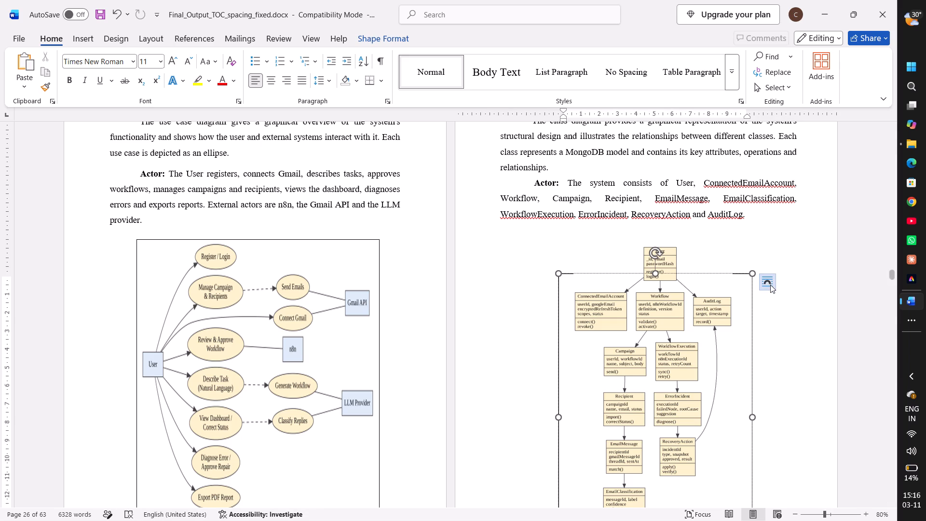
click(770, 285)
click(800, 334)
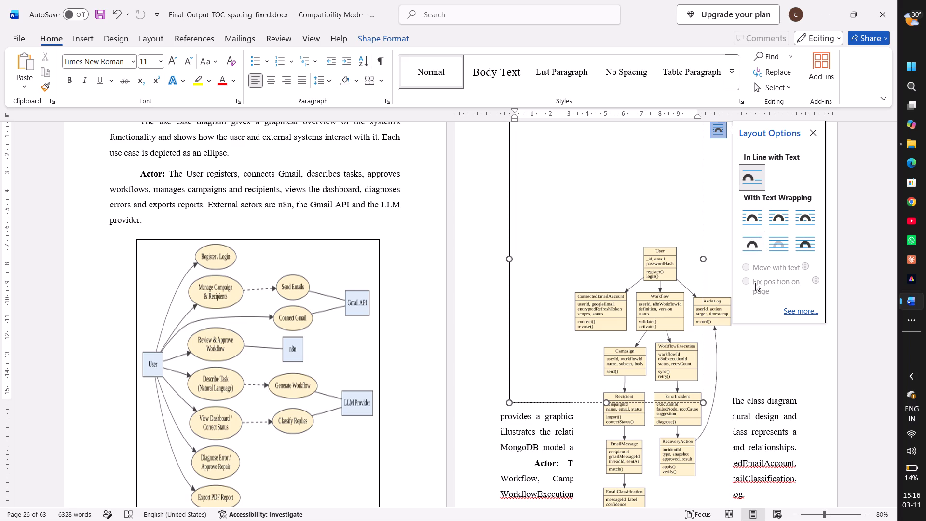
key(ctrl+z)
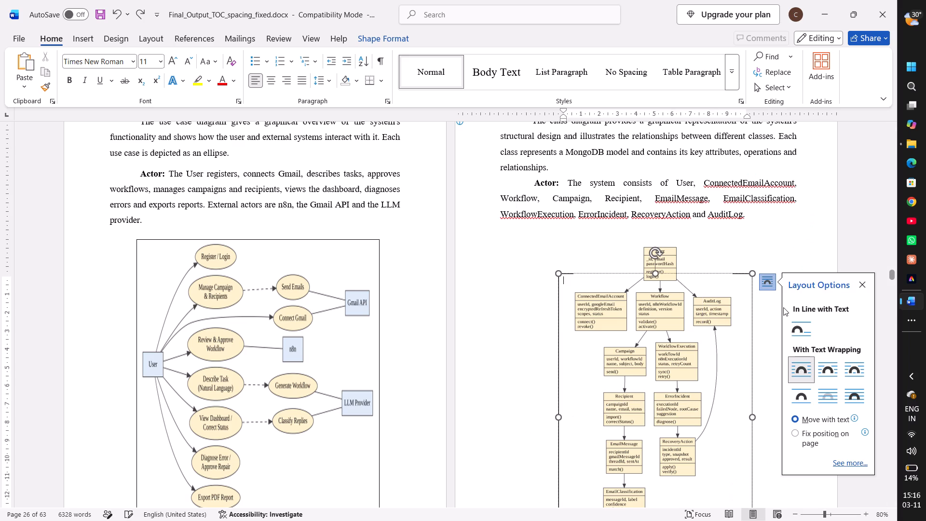
Apply Tight text wrapping to the class diagram's frame and deselect it.
click(830, 367)
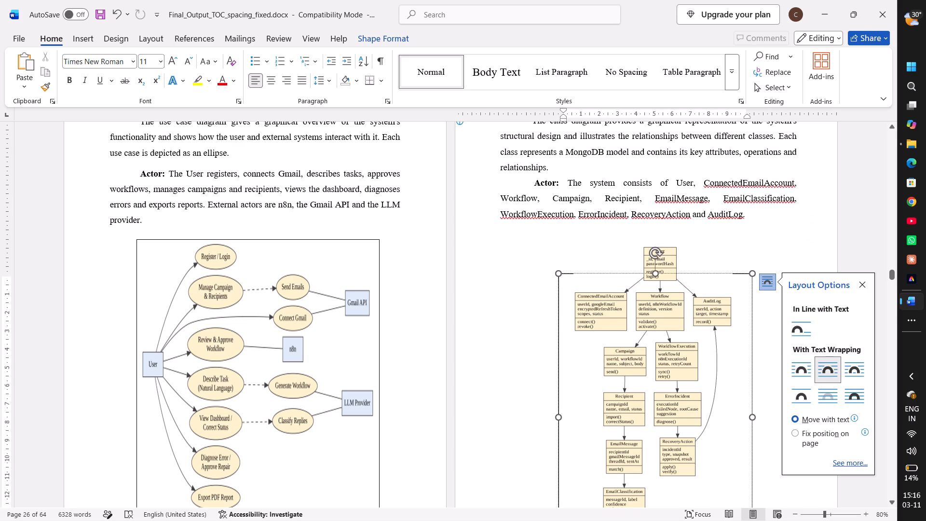
click(738, 365)
click(762, 261)
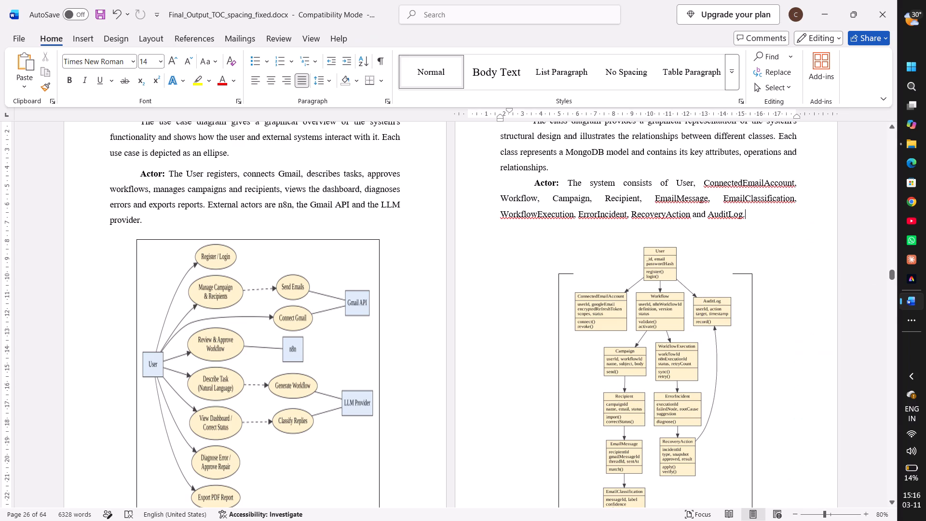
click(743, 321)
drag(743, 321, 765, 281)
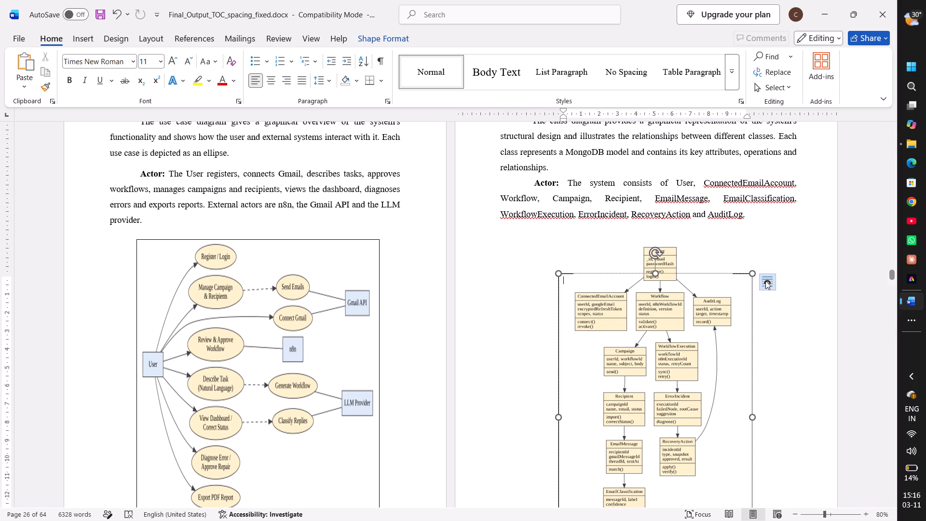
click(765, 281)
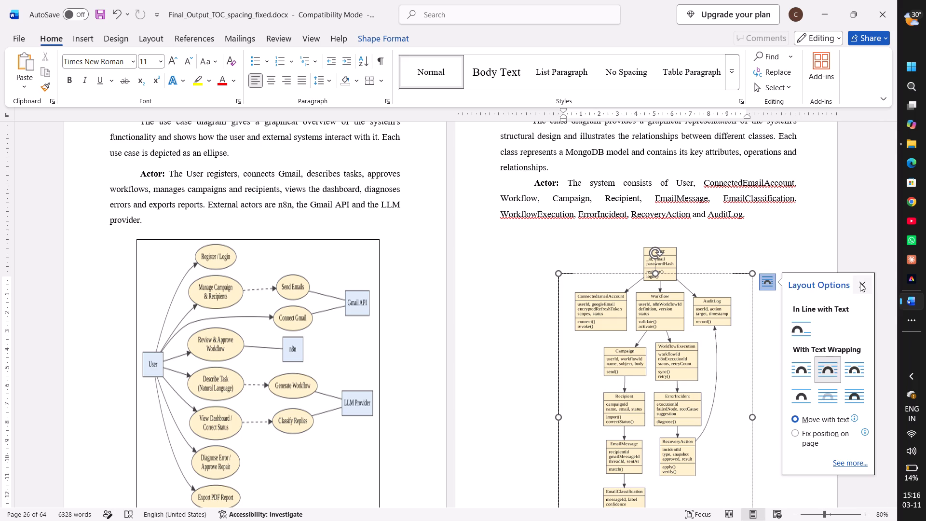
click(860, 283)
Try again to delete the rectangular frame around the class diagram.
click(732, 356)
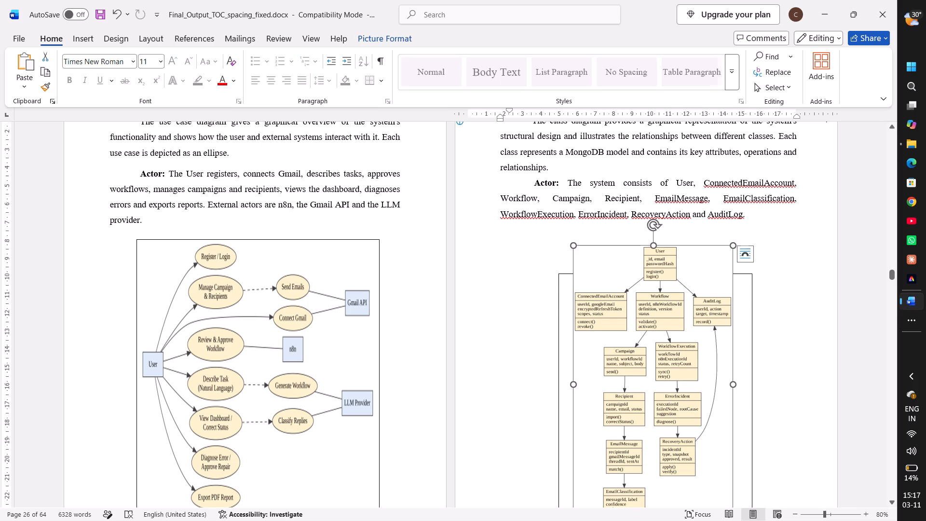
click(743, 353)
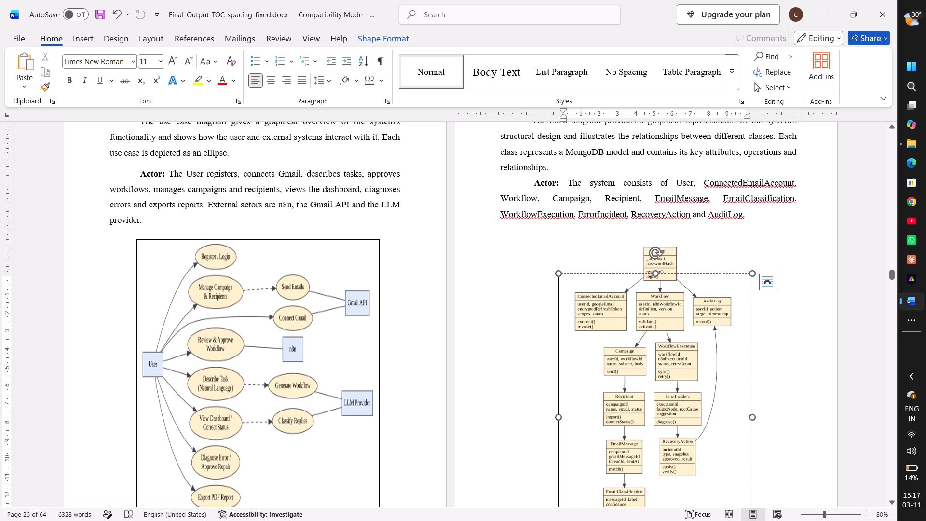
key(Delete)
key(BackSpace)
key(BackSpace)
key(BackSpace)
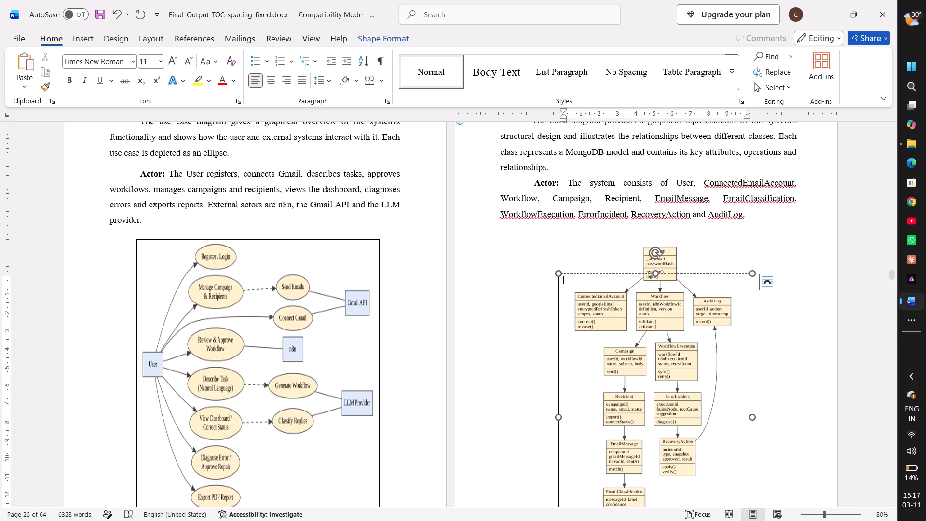
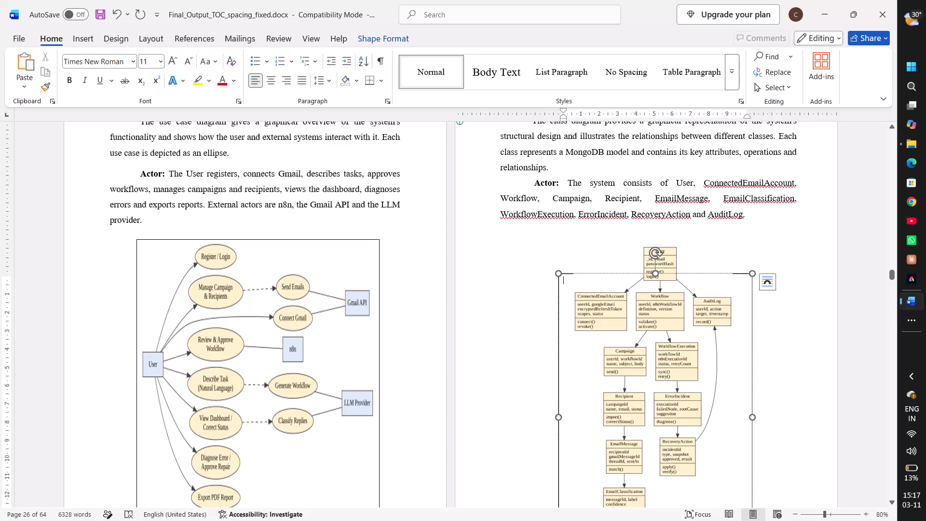
Extend the top edge of the class diagram's frame upward until it sits just above the User class box.
drag(655, 275, 655, 267)
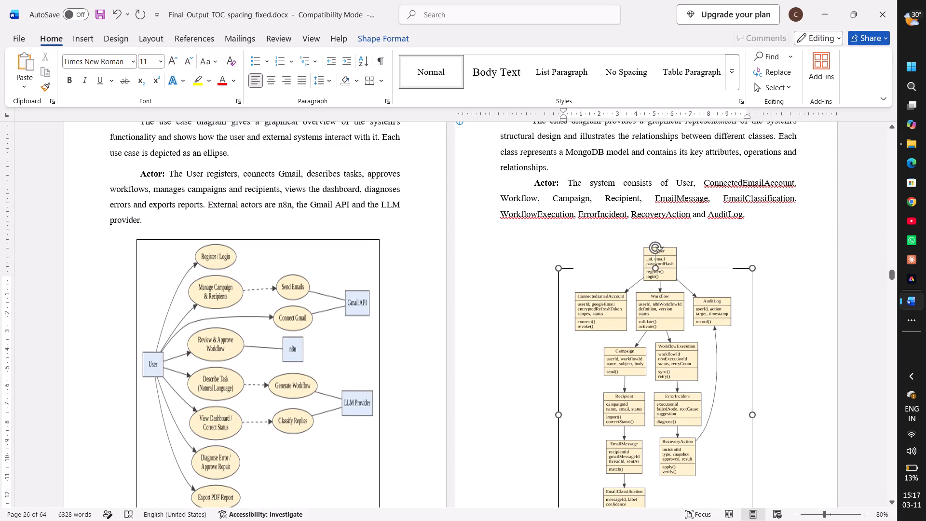
drag(655, 267, 655, 260)
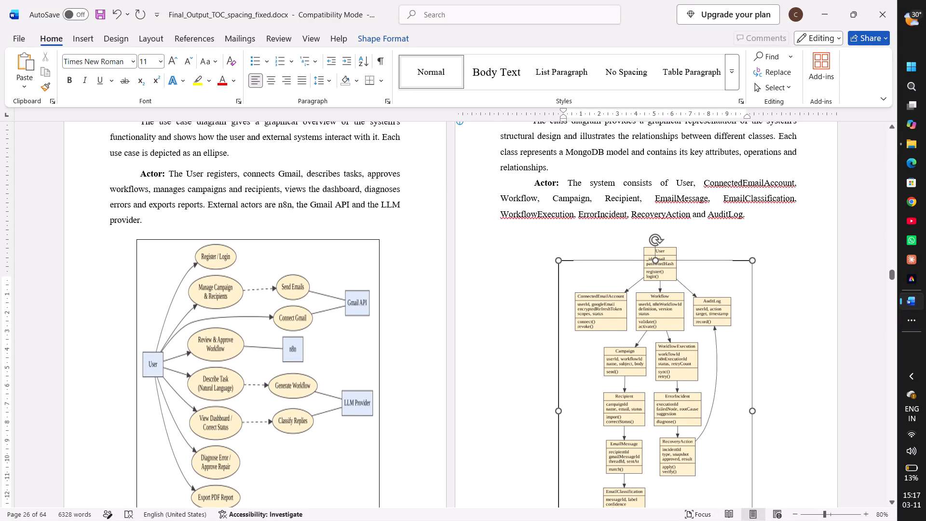
drag(655, 260, 655, 234)
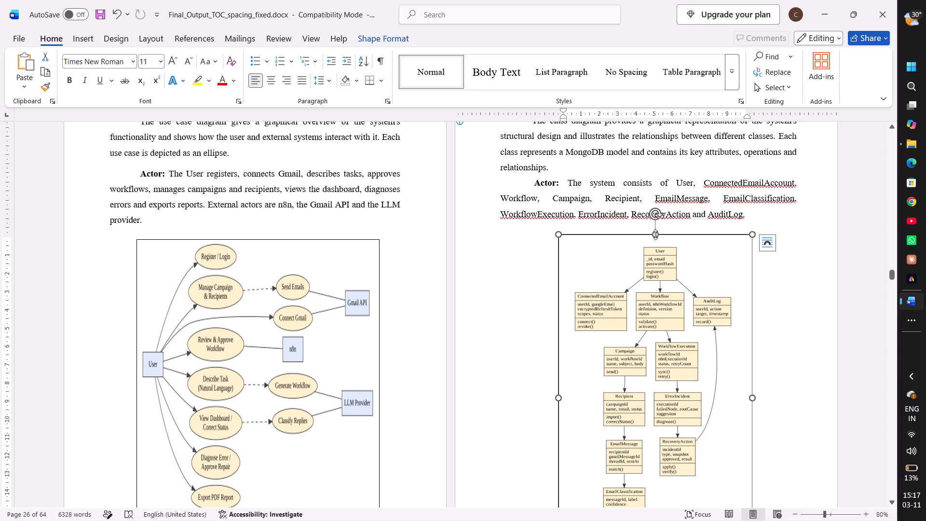
click(804, 291)
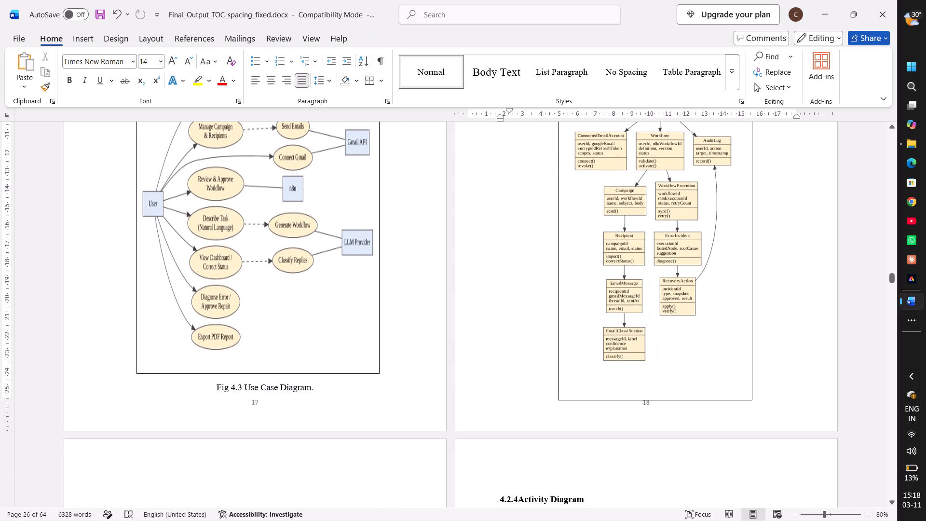
Shift the class diagram picture slightly up and to the right inside its frame.
scroll(804, 291, up, 2)
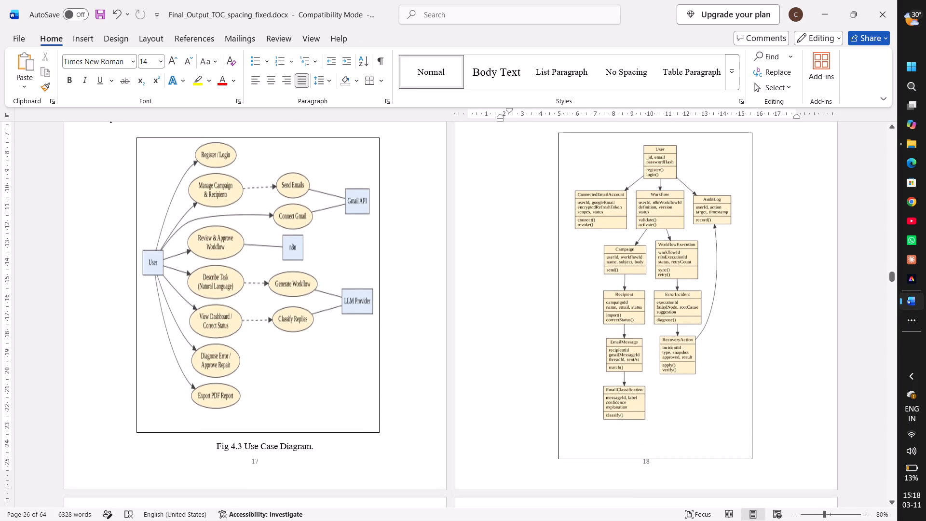
scroll(804, 291, up, 1)
click(675, 297)
click(675, 297)
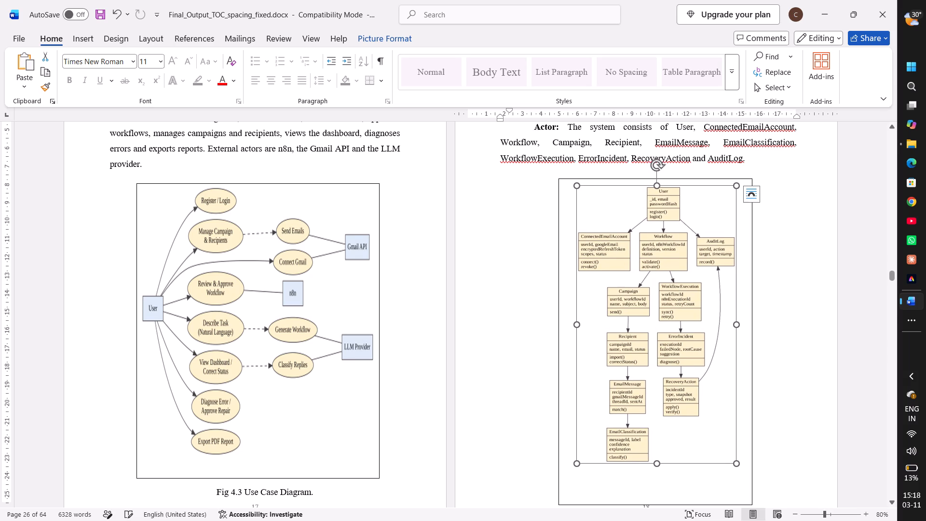
Raise the bottom edge of the class diagram's frame so it ends just below the EmailClassification box.
click(661, 505)
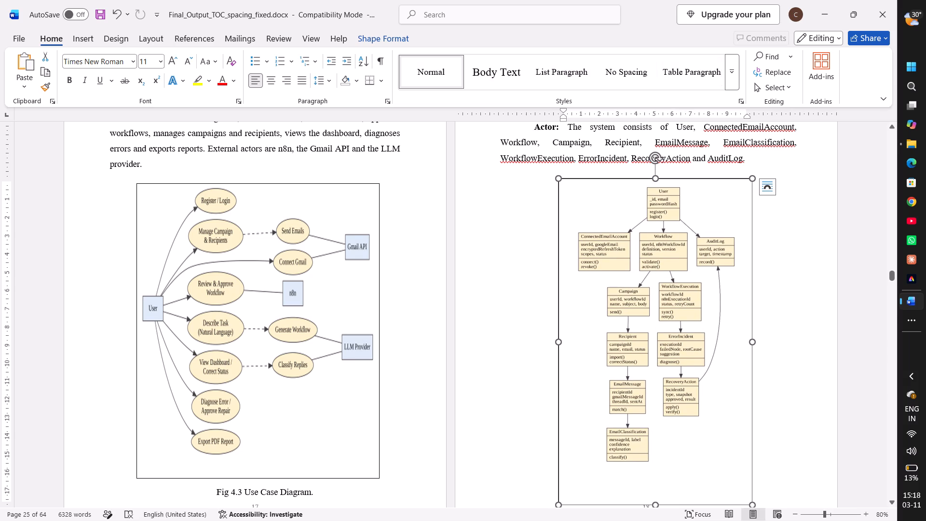
drag(654, 505, 651, 481)
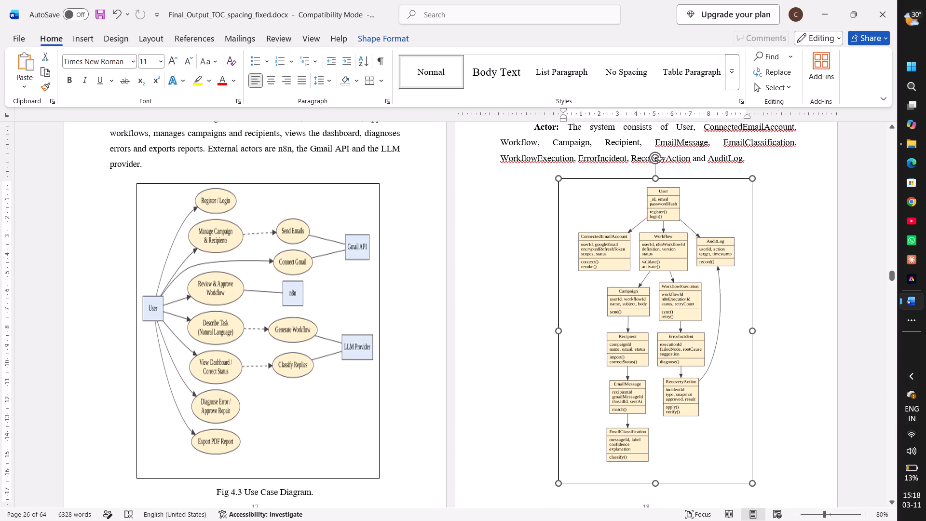
drag(651, 481, 650, 472)
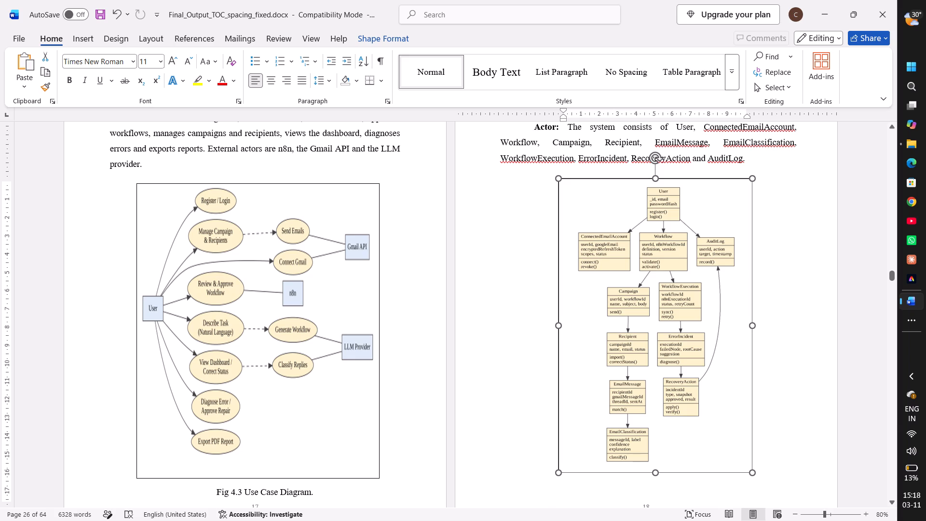
drag(650, 472, 650, 475)
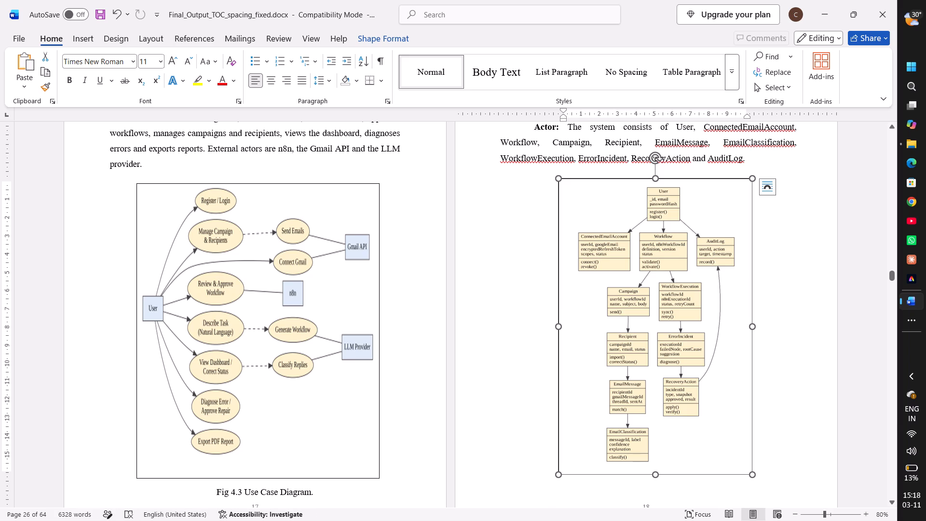
Remove the space between "Campaign," and "Recipient" in the class diagram's Actor paragraph.
click(603, 140)
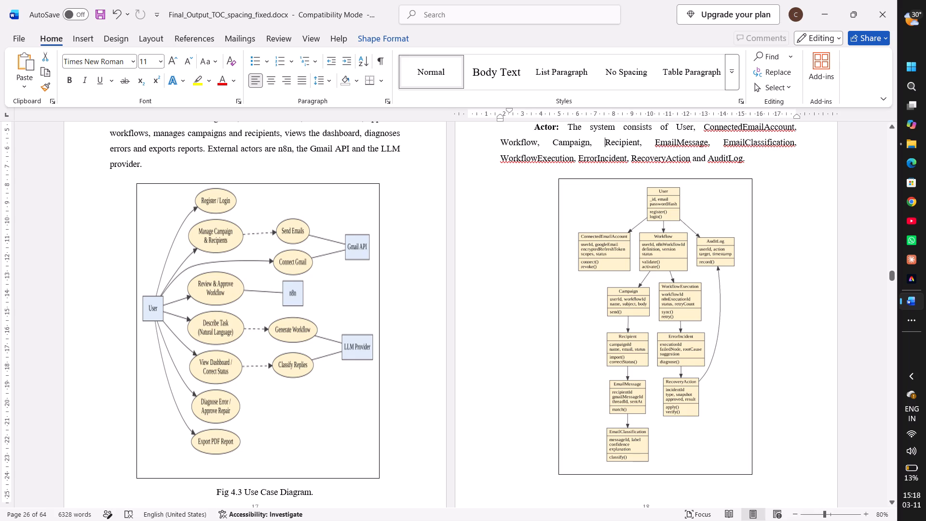
key(BackSpace)
key(space)
key(BackSpace)
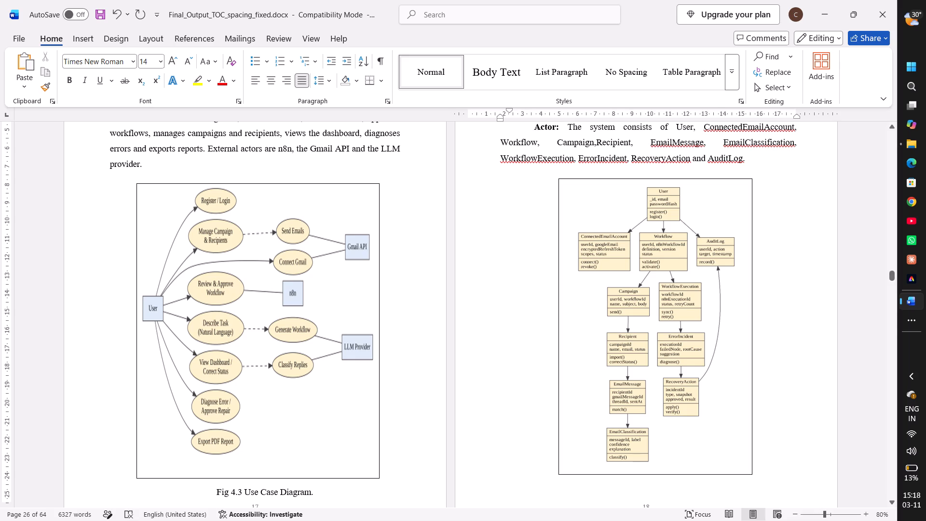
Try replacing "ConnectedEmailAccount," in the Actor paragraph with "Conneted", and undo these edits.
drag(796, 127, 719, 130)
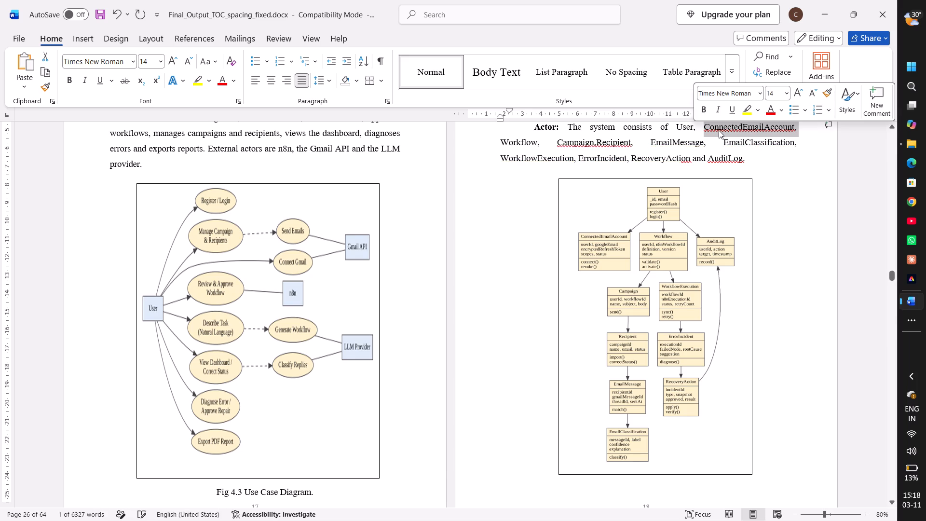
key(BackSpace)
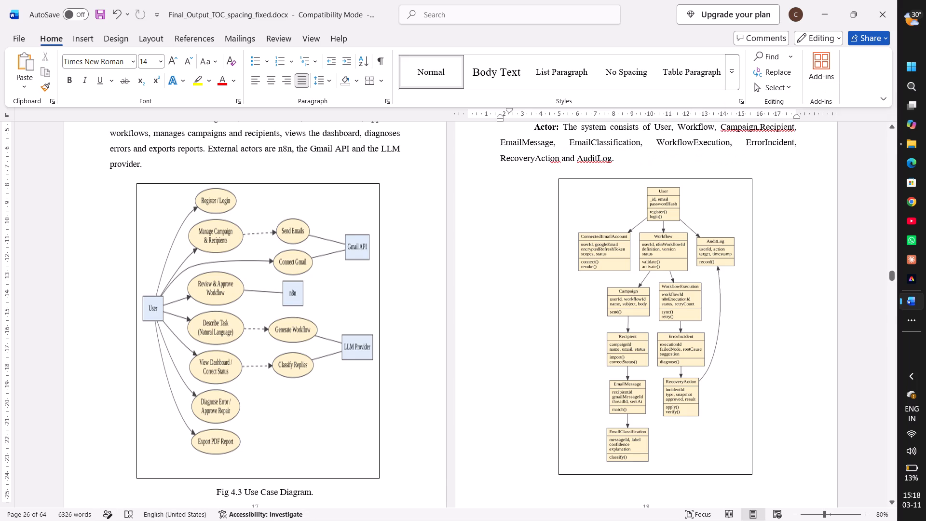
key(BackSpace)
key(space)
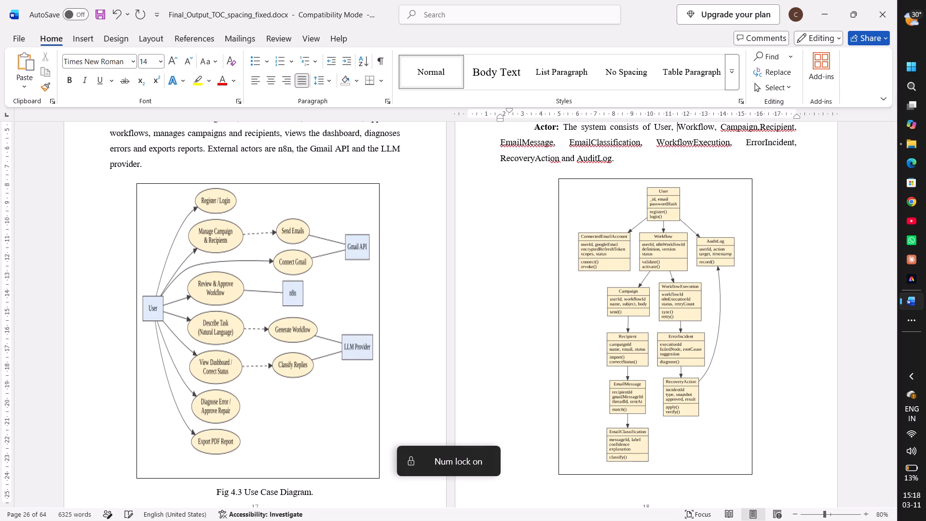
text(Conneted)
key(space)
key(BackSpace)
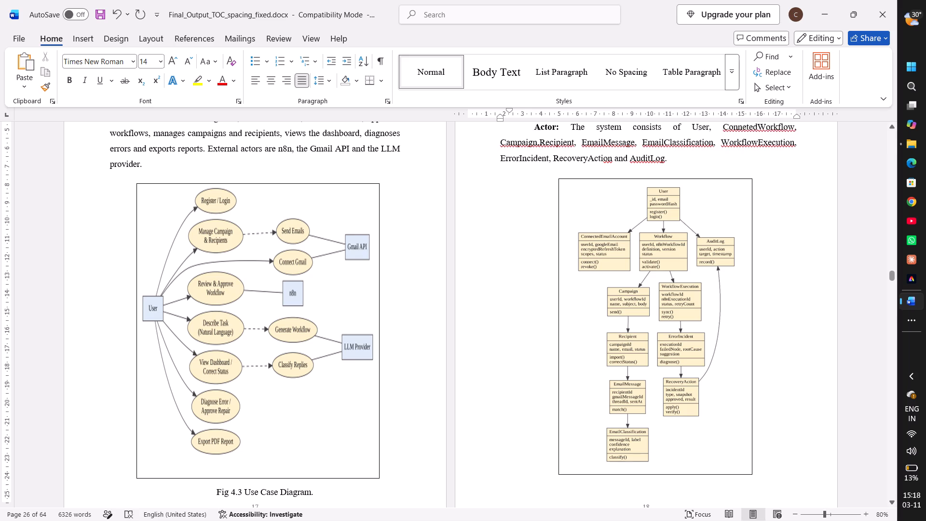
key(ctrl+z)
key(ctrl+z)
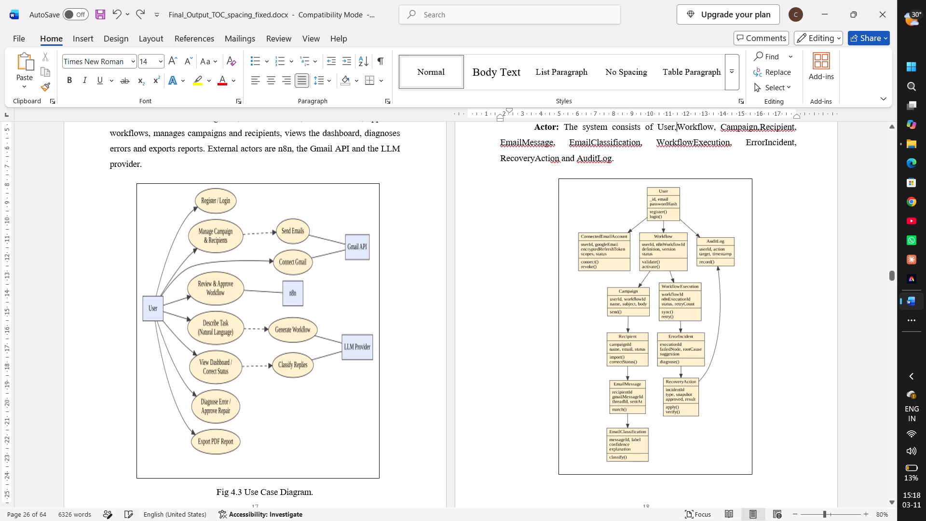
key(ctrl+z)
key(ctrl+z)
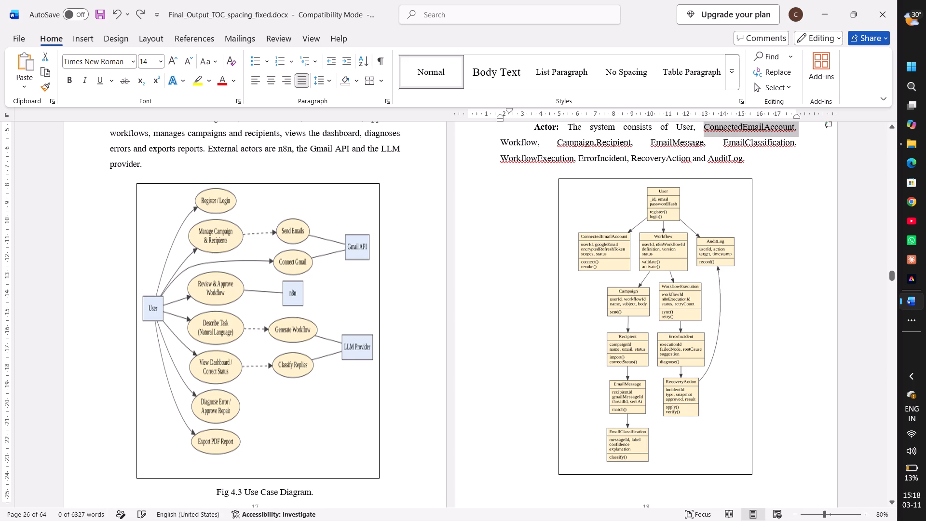
Apply 1.5 line spacing to the Actor paragraph's class list, from "ConnectedEmailAccount" to "AuditLog", and deselect it.
click(700, 126)
drag(700, 126, 753, 164)
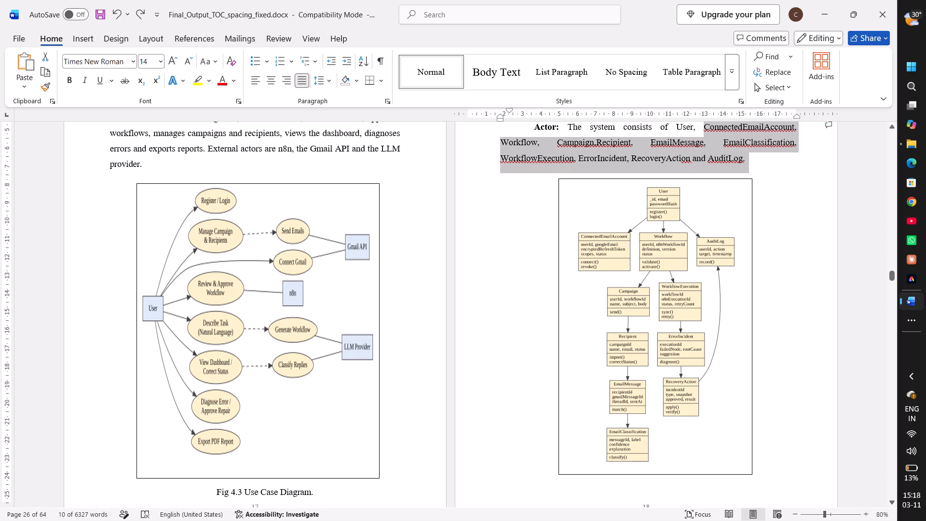
click(324, 83)
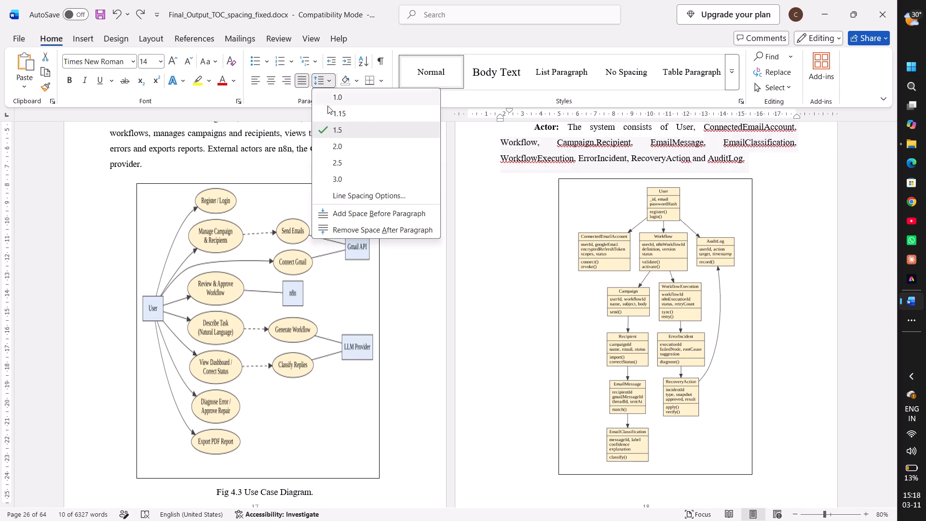
click(333, 125)
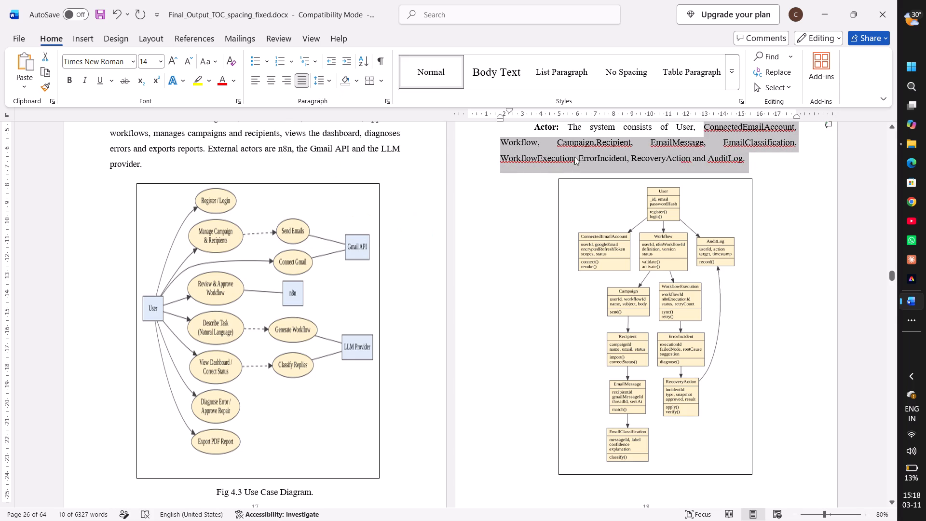
click(577, 155)
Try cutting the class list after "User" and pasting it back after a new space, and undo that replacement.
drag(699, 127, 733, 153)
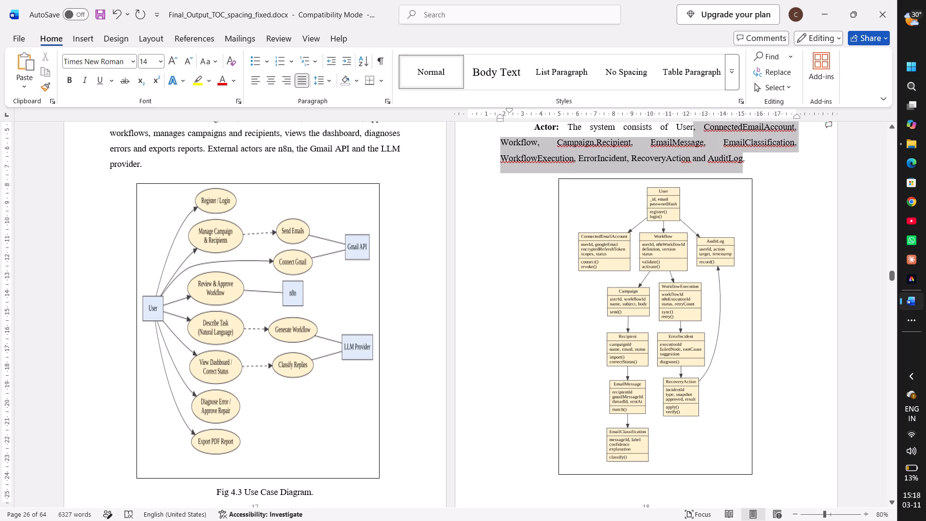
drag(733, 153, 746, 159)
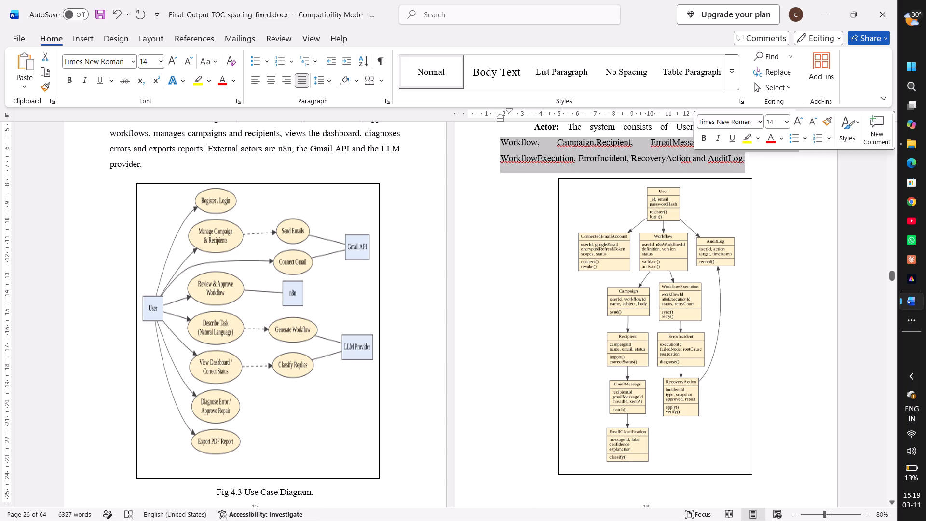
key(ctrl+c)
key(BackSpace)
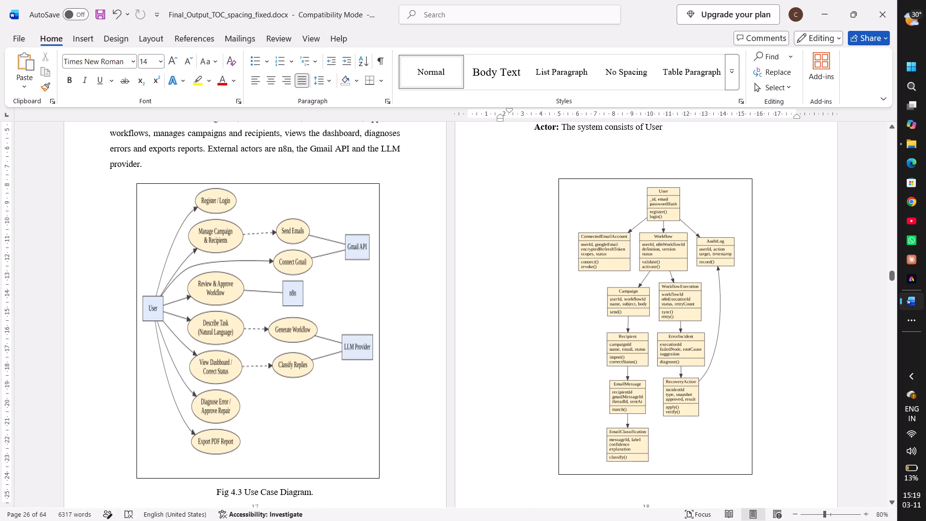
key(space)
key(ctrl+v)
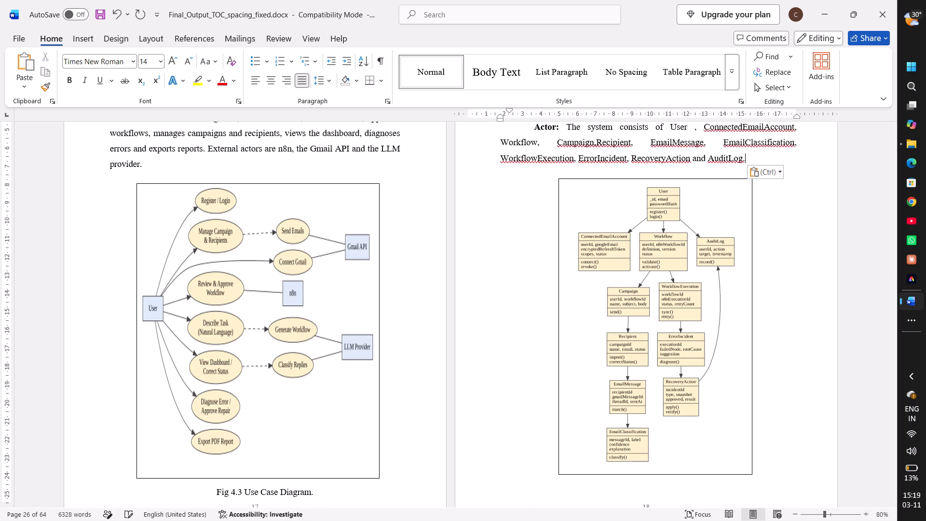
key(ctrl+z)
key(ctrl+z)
Re-enter the space between "Actor:" and "The system consists" in the class diagram section.
click(657, 126)
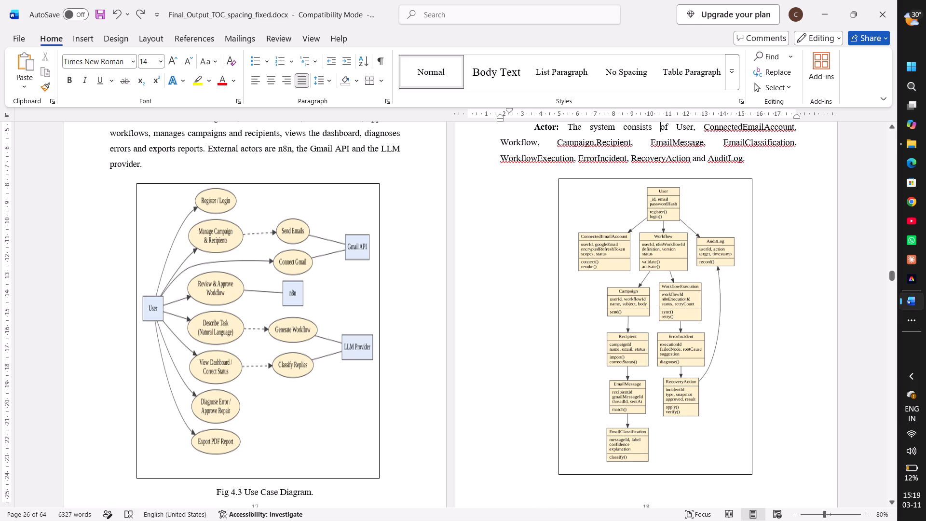
click(568, 126)
drag(565, 128, 665, 138)
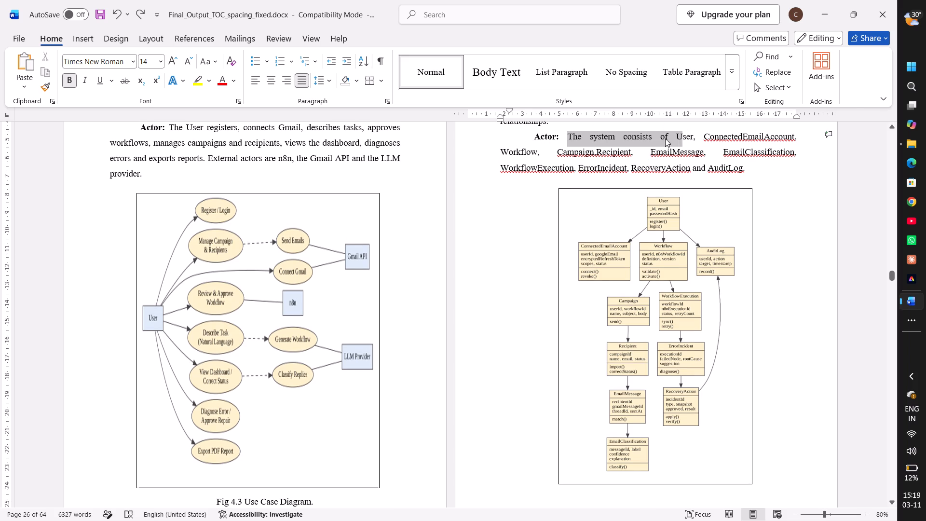
drag(665, 138, 654, 139)
click(632, 152)
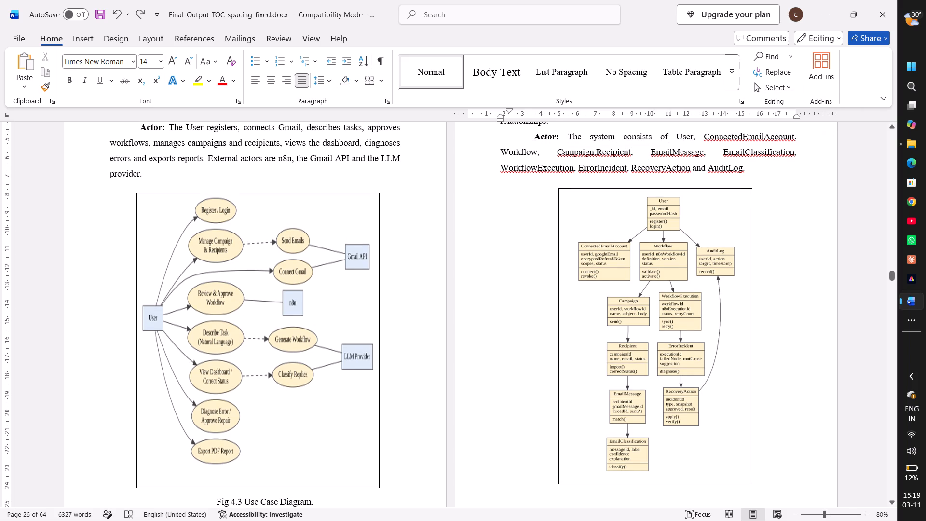
click(567, 137)
key(BackSpace)
key(space)
drag(563, 138, 740, 171)
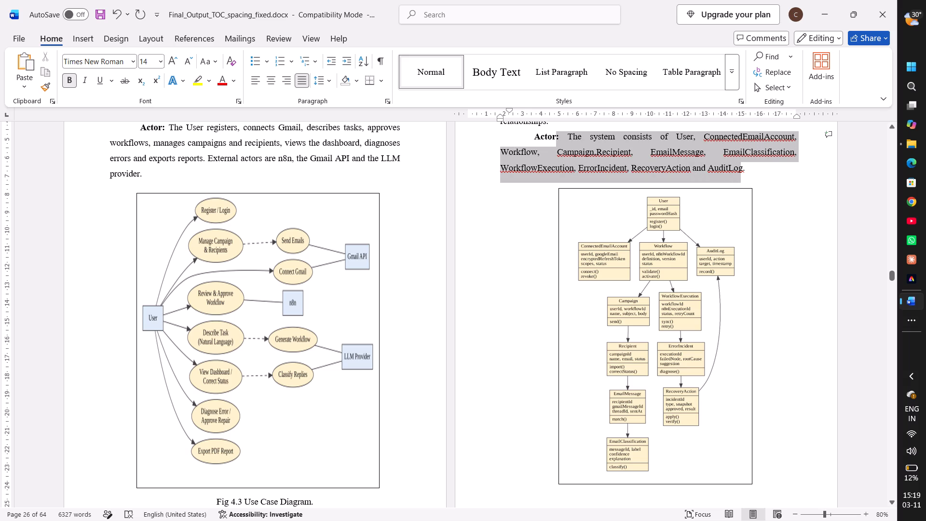
drag(740, 171, 749, 171)
key(ctrl+c)
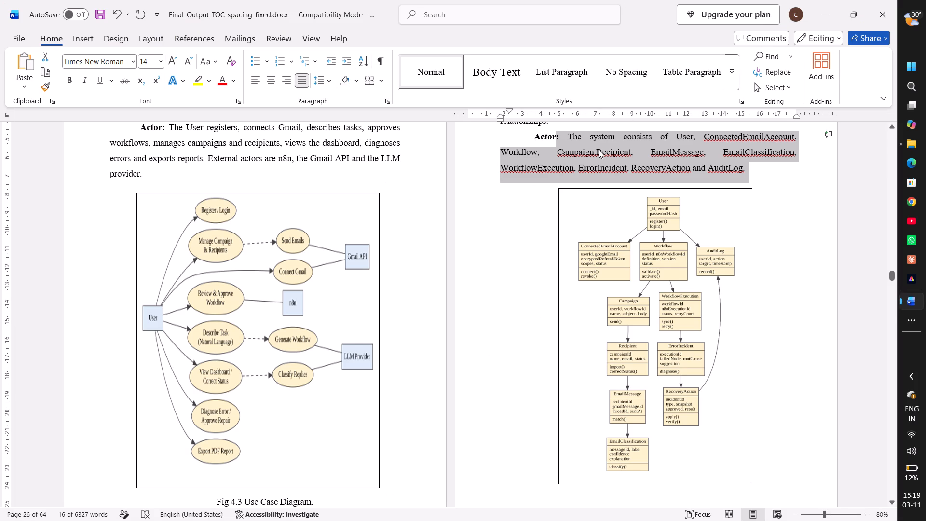
key(BackSpace)
key(BackSpace)
key(BackSpace)
key(BackSpace)
key(BackSpace)
key(BackSpace)
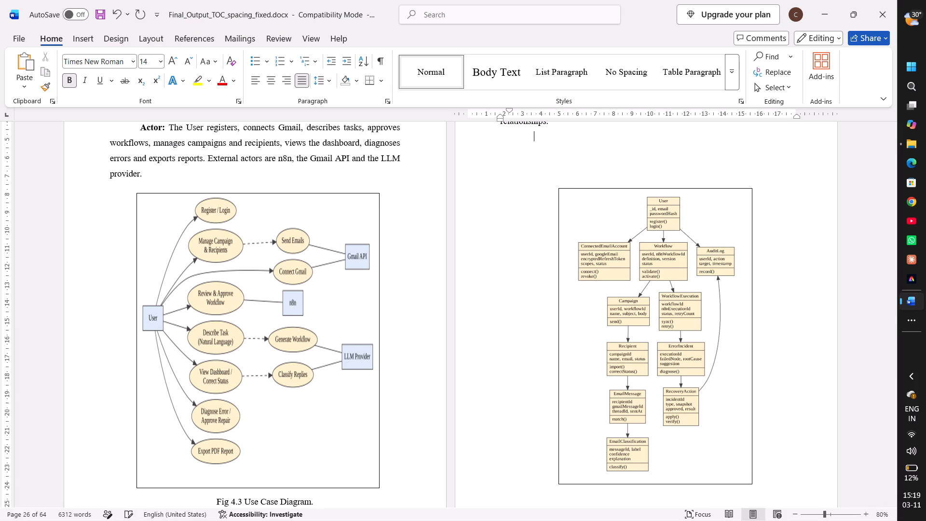
Remove "and relationships" from the end of the class diagram's introductory paragraph so it ends with "operations.".
scroll(599, 150, up, 1)
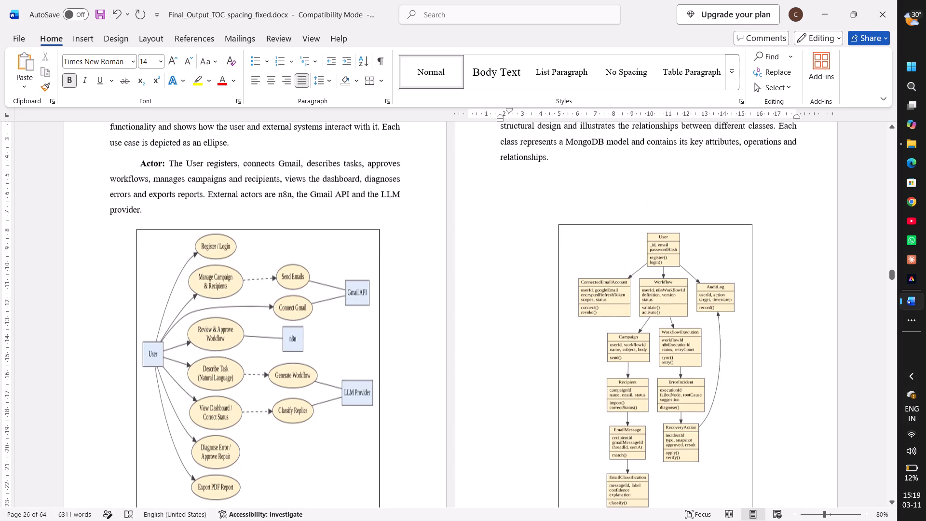
scroll(599, 150, up, 1)
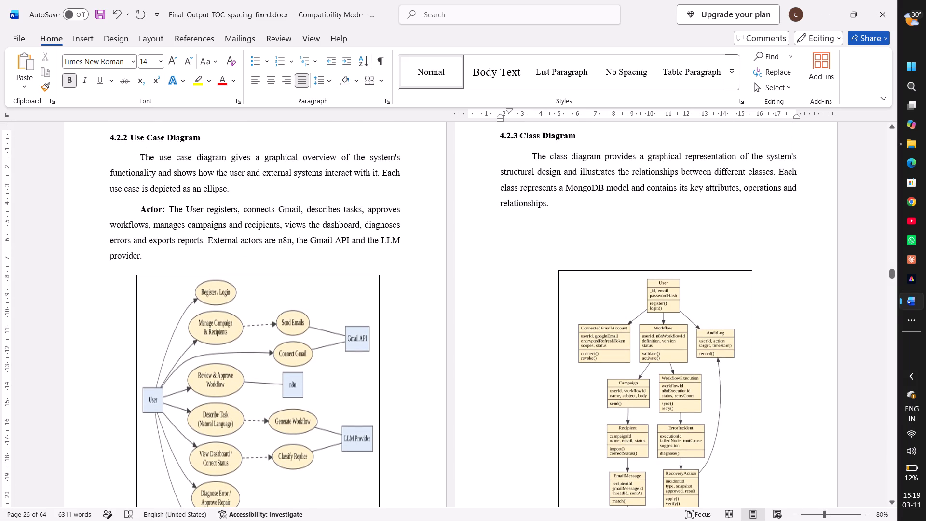
click(547, 204)
key(BackSpace)
key(BackSpace)
key(BackSpace)
key(BackSpace)
key(BackSpace)
key(BackSpace)
key(BackSpace)
key(BackSpace)
key(BackSpace)
key(BackSpace)
key(BackSpace)
key(BackSpace)
key(BackSpace)
key(BackSpace)
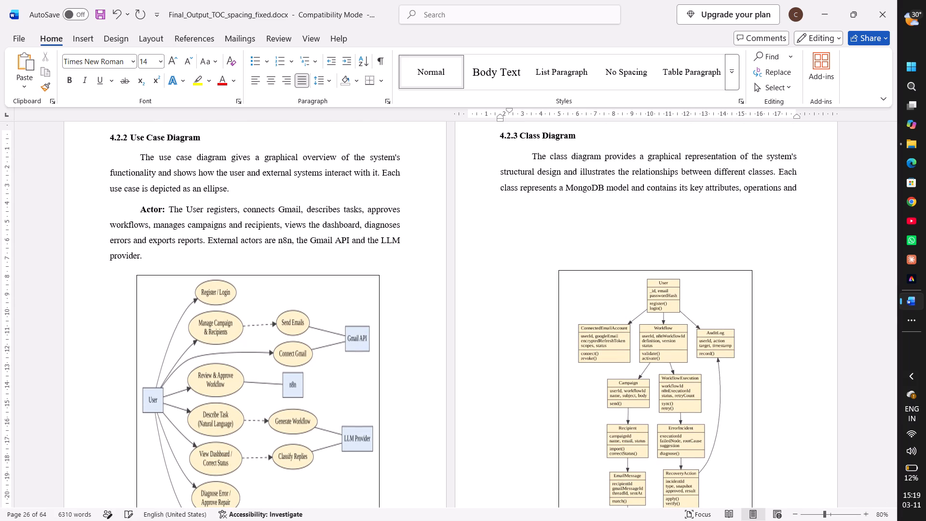
key(BackSpace)
key(BackSpace)
key(BackSpace)
key(BackSpace)
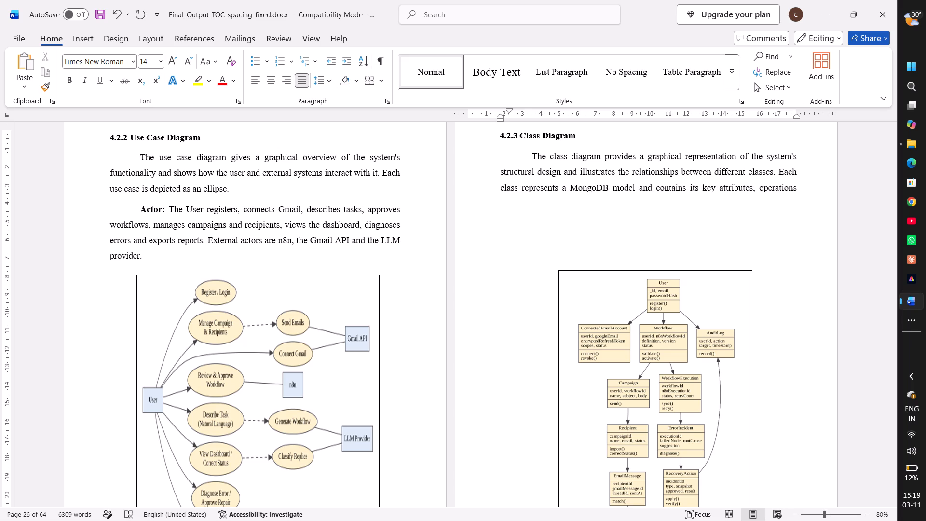
key(BackSpace)
key(slash)
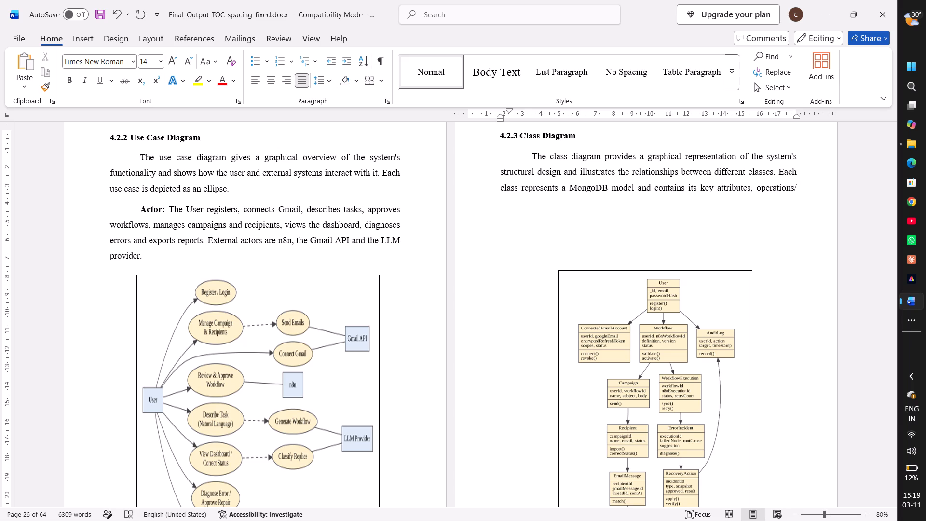
key(BackSpace)
key(period)
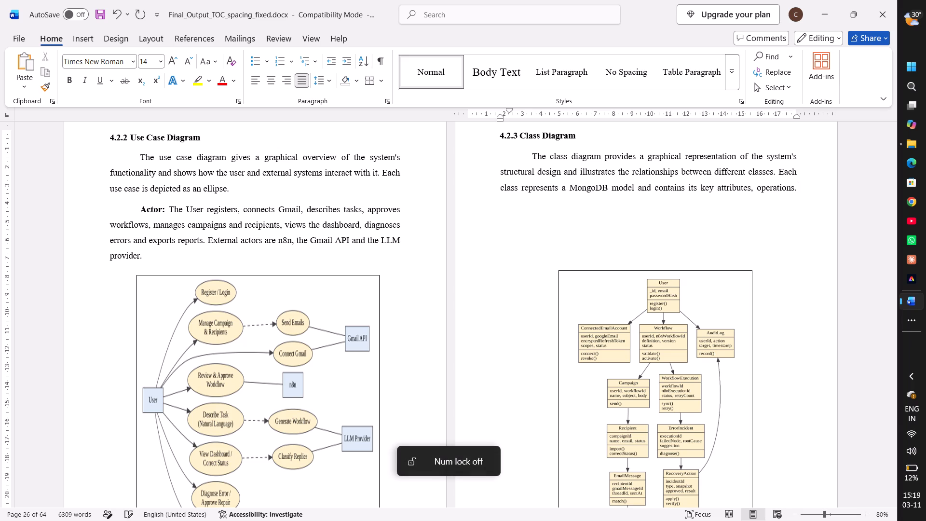
Add a line break after "operations.", indent the new line with spaces and paste the copied "Classes:" paragraph there.
key(shift+Return)
key(space)
key(space)
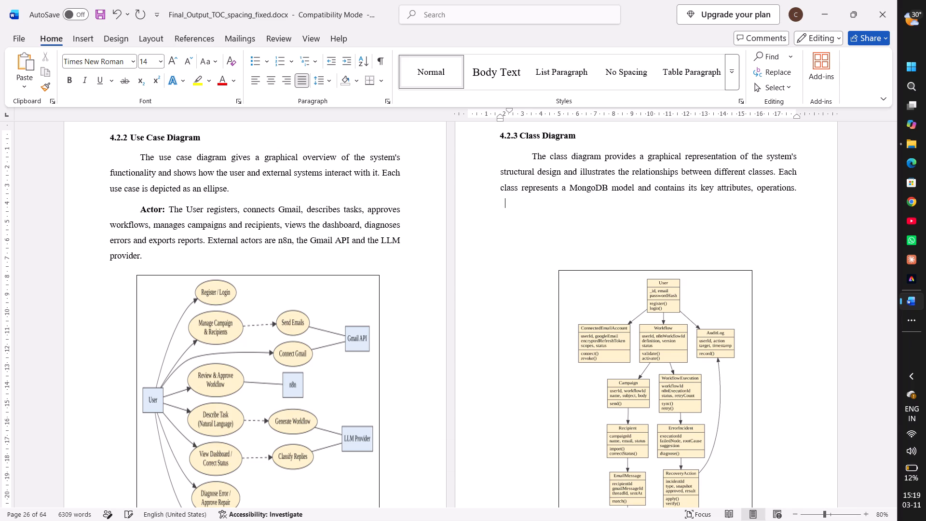
key(space)
key(space)
key(space)
key(space)
key(space)
key(space)
key(space)
key(space)
key(space)
key(space)
key(space)
key(space)
key(space)
key(space)
key(BackSpace)
key(ctrl+v)
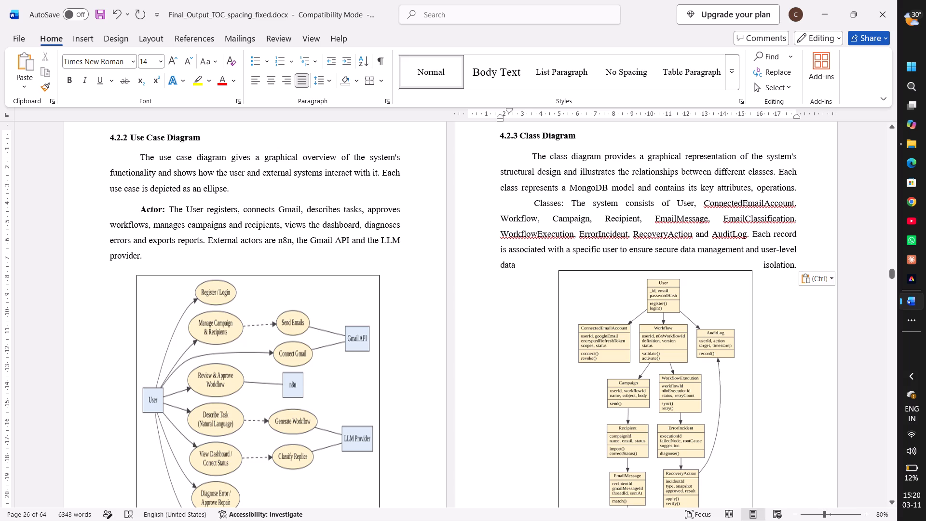
Delete "and user-level data isolation" from the end of the Classes paragraph so it ends with "management.".
key(BackSpace)
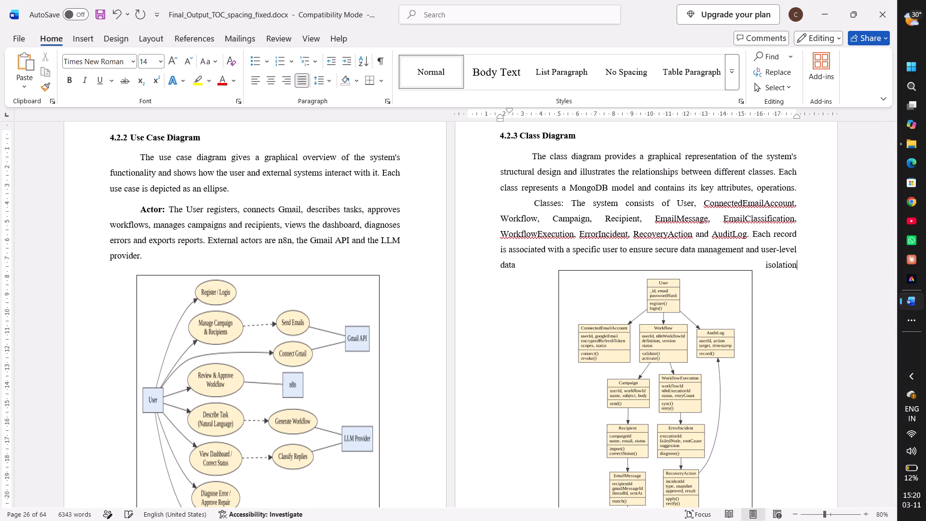
key(BackSpace)
key(BackSpace)
key(BackSpace)
key(BackSpace)
key(BackSpace)
key(BackSpace)
key(BackSpace)
key(BackSpace)
key(BackSpace)
key(BackSpace)
key(BackSpace)
key(BackSpace)
key(BackSpace)
key(BackSpace)
key(BackSpace)
key(BackSpace)
key(BackSpace)
key(BackSpace)
key(BackSpace)
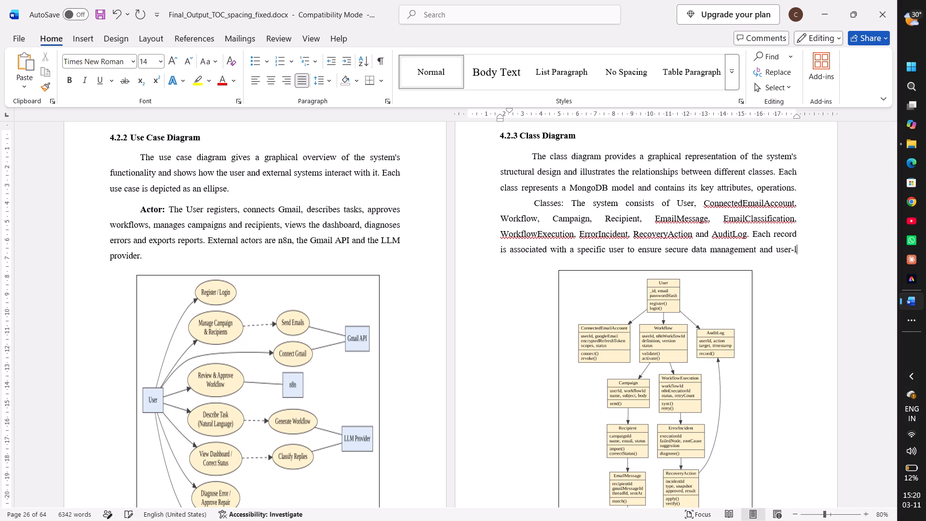
key(BackSpace)
key(BackSpace)
key(BackSpace)
key(BackSpace)
key(BackSpace)
key(BackSpace)
key(BackSpace)
key(BackSpace)
key(BackSpace)
key(BackSpace)
key(BackSpace)
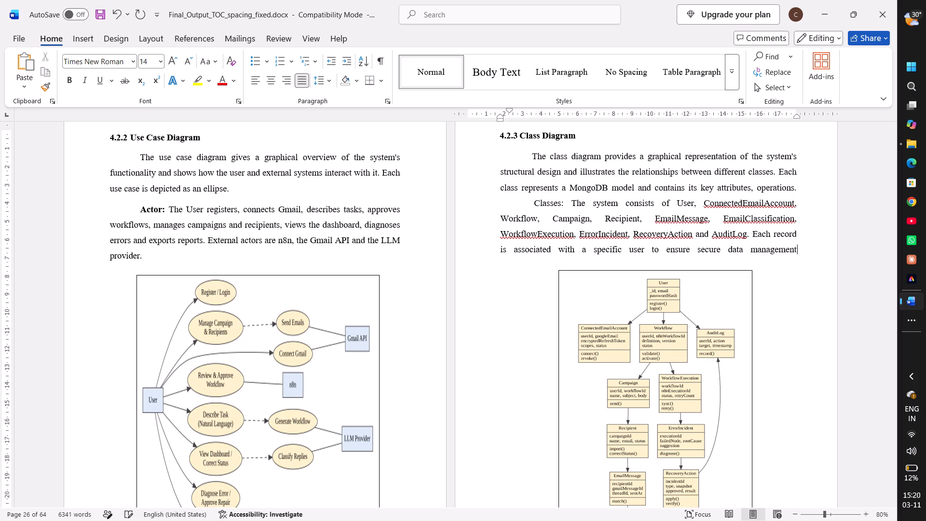
key(period)
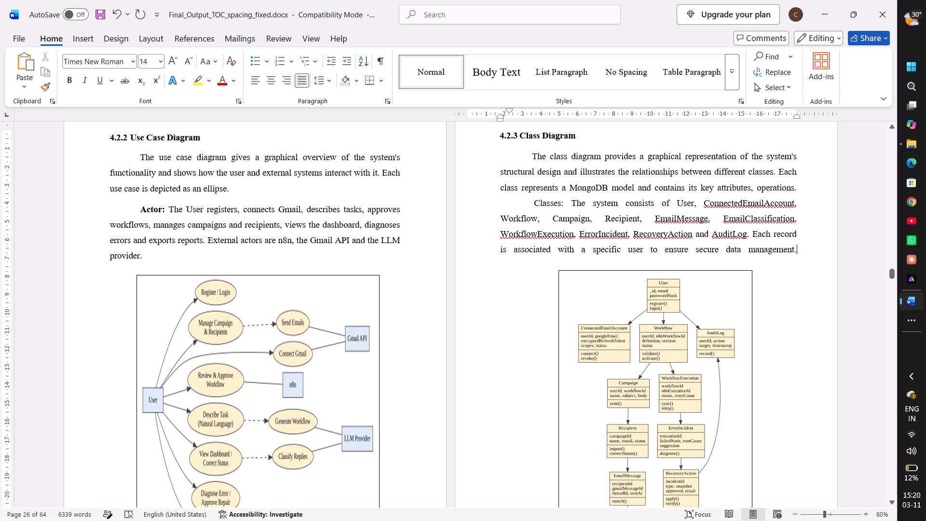
Clear the character formatting of both text blocks under 4.2.3 Class Diagram, left-align them and deselect the text.
drag(796, 251, 542, 161)
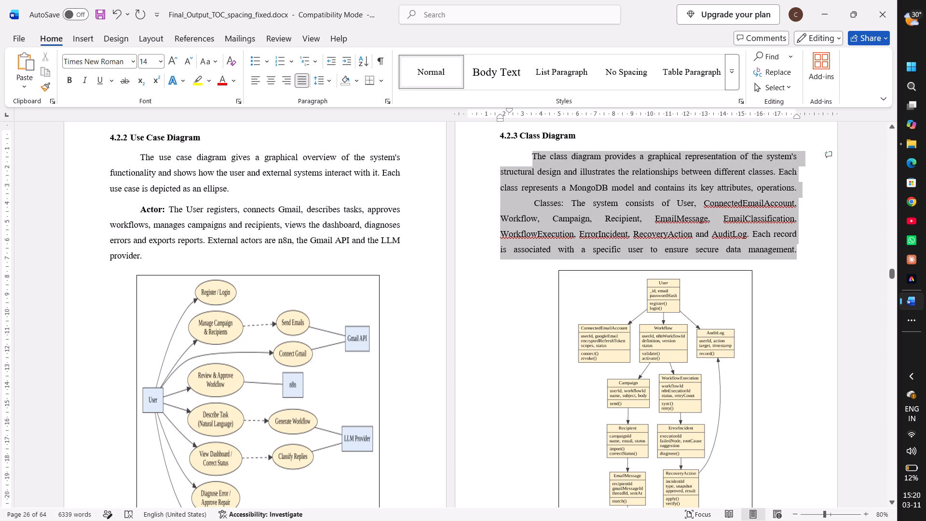
drag(542, 161, 539, 158)
key(ctrl+space)
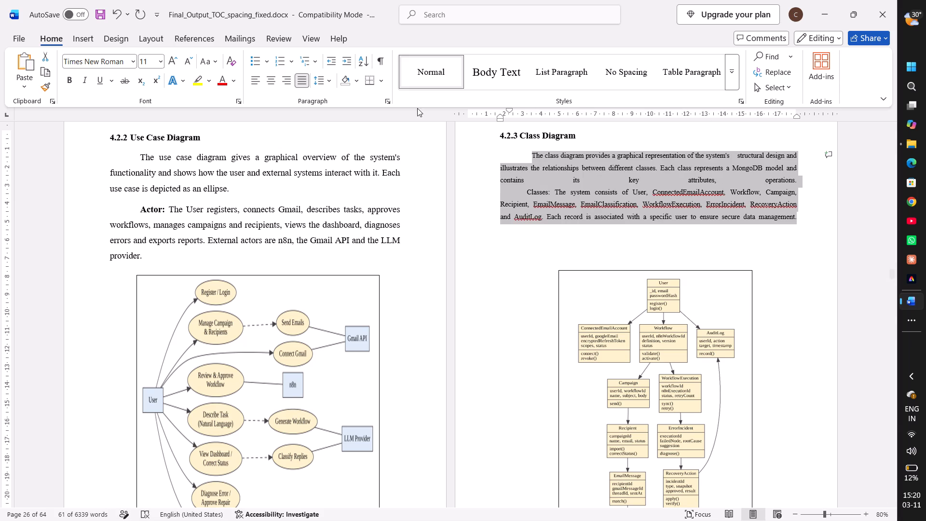
click(252, 78)
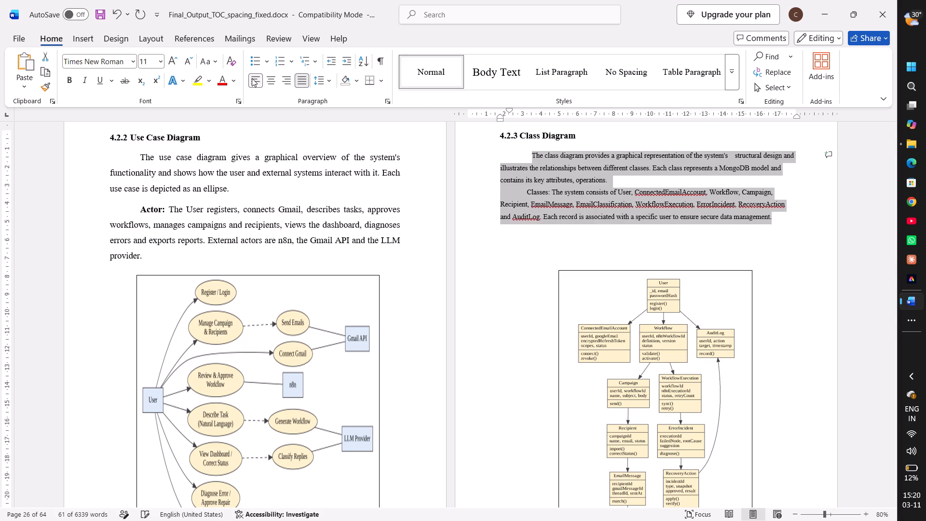
click(531, 233)
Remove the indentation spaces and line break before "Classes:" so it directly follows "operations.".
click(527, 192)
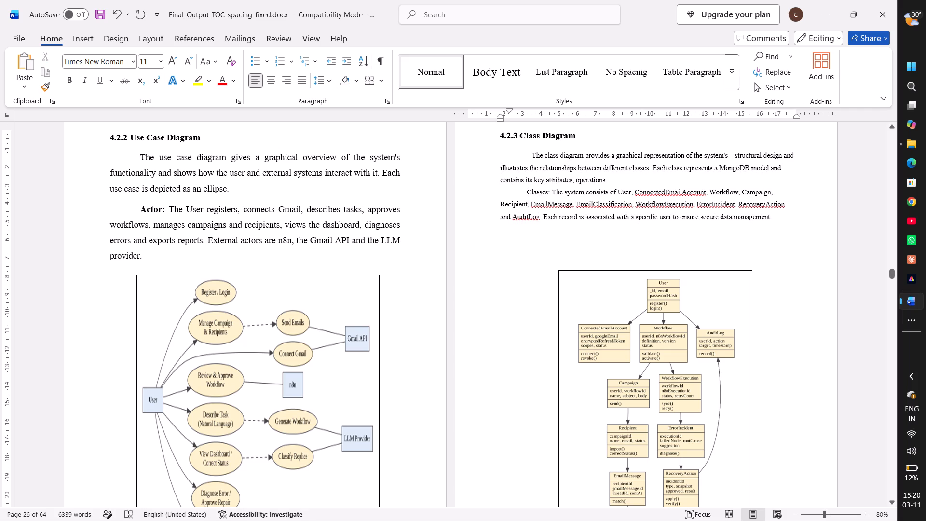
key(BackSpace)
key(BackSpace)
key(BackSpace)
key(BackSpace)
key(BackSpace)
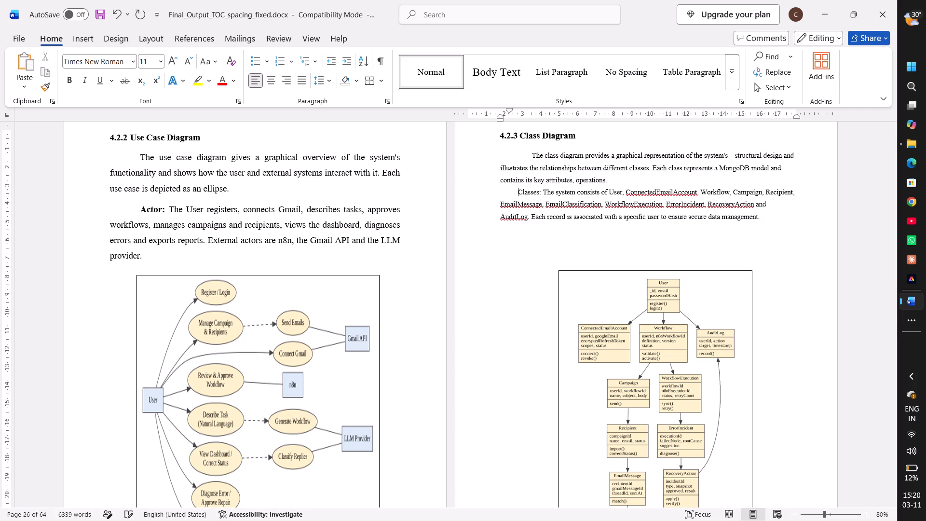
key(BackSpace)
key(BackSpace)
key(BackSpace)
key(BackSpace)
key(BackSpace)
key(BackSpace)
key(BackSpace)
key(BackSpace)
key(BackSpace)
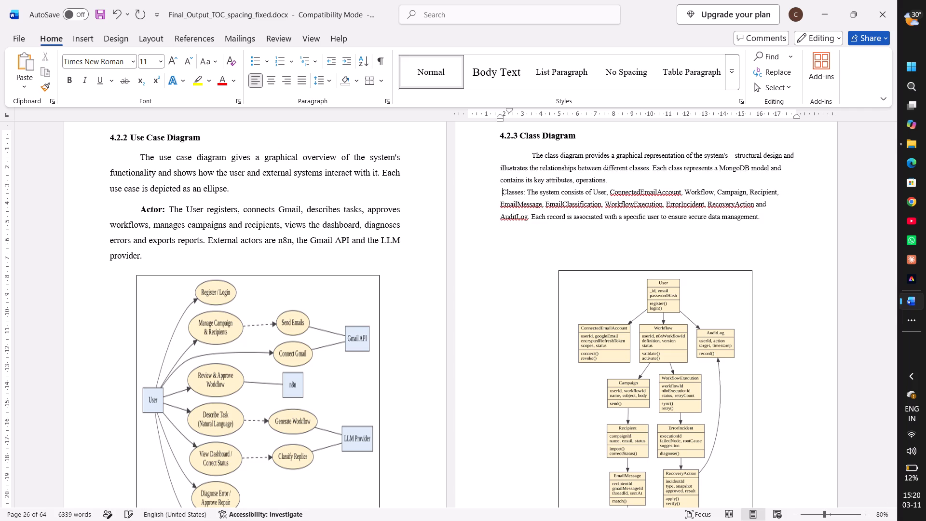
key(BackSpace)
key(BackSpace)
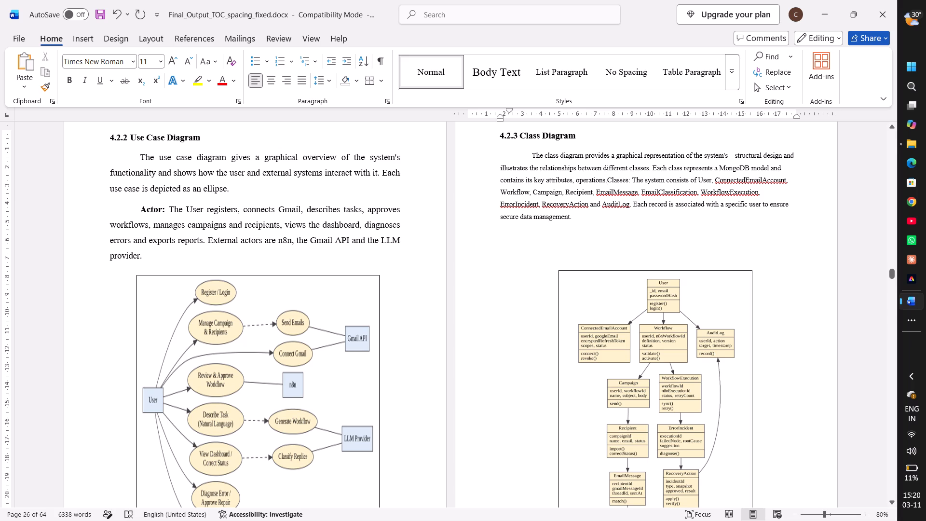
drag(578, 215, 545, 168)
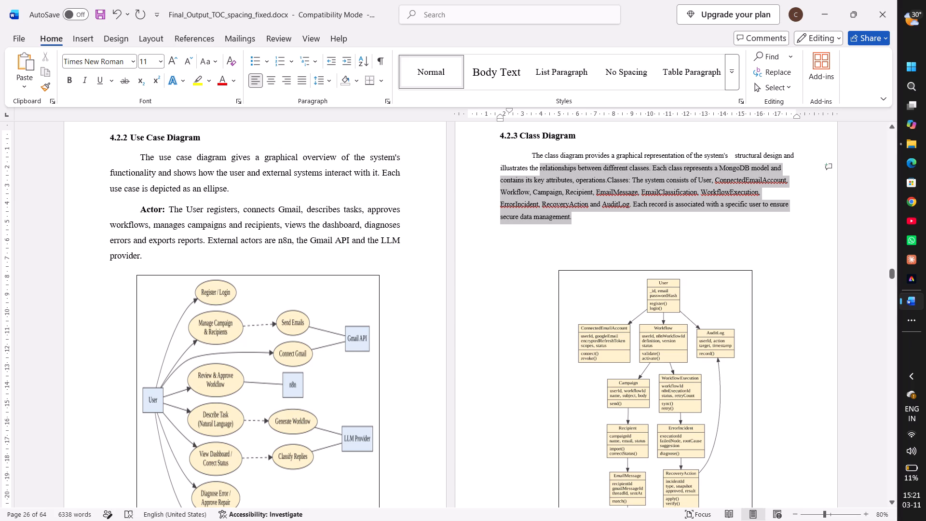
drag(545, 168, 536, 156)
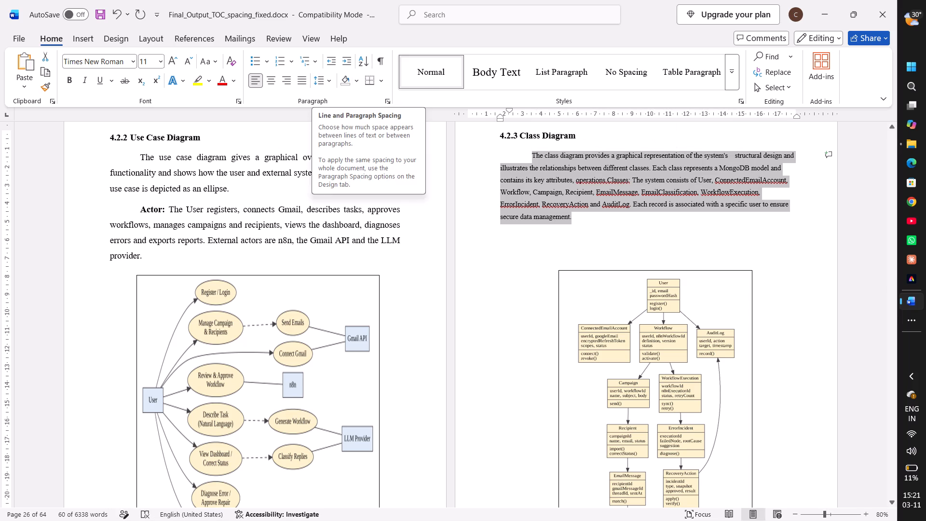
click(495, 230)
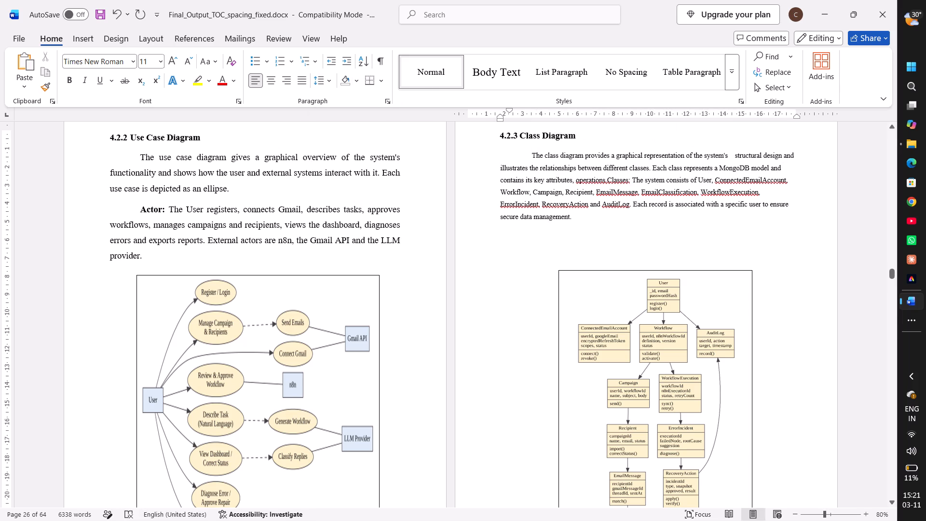
Undo the recent edits under 4.2.3 Class Diagram, back through the removed line break and indentation spaces, left alignment and cleared character formatting.
key(ctrl+z)
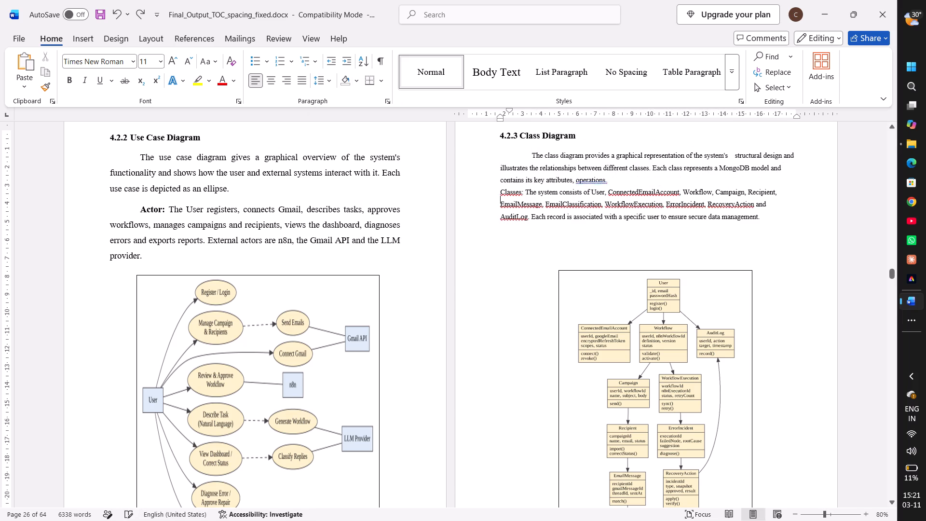
key(ctrl+z)
key(ctrl+z)
key(ctrl+z)
key(ctrl+z)
key(ctrl+z)
key(ctrl+z)
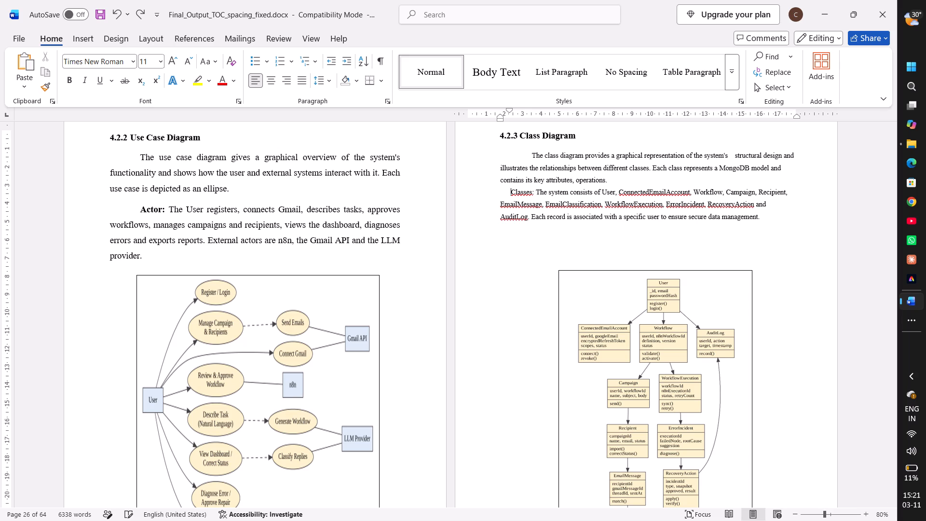
key(ctrl+z)
key(ctrl+z)
key(ctrl+z)
key(ctrl+z)
key(ctrl+z)
key(ctrl+z)
key(ctrl+z)
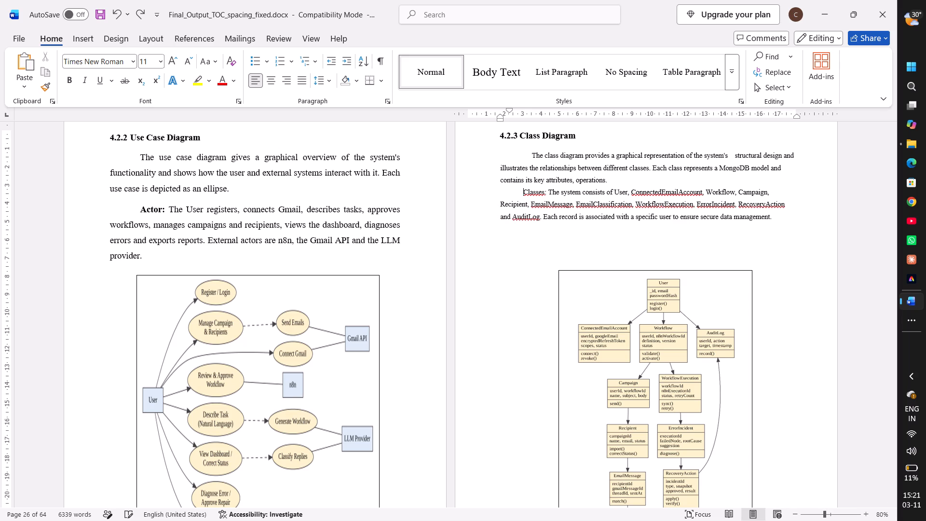
key(ctrl+z)
key(ctrl+z)
key(ctrl+z)
key(ctrl+z)
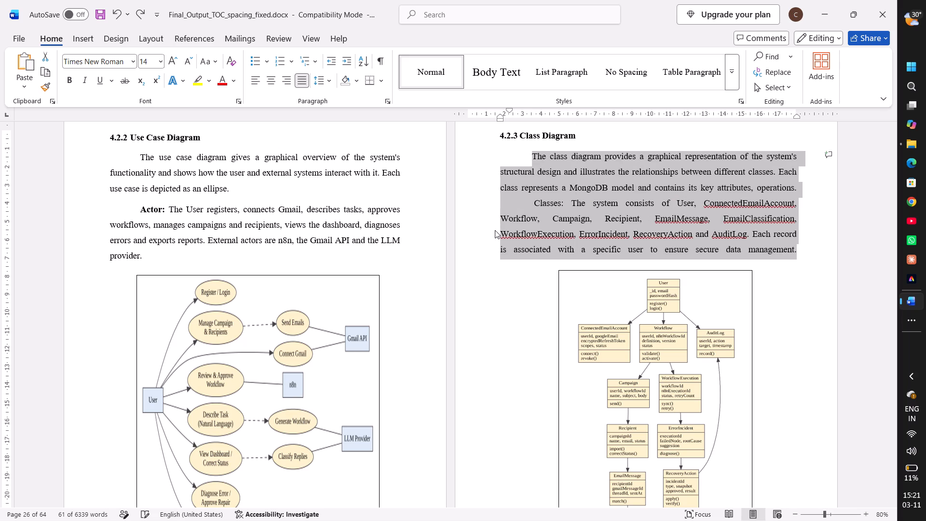
click(526, 288)
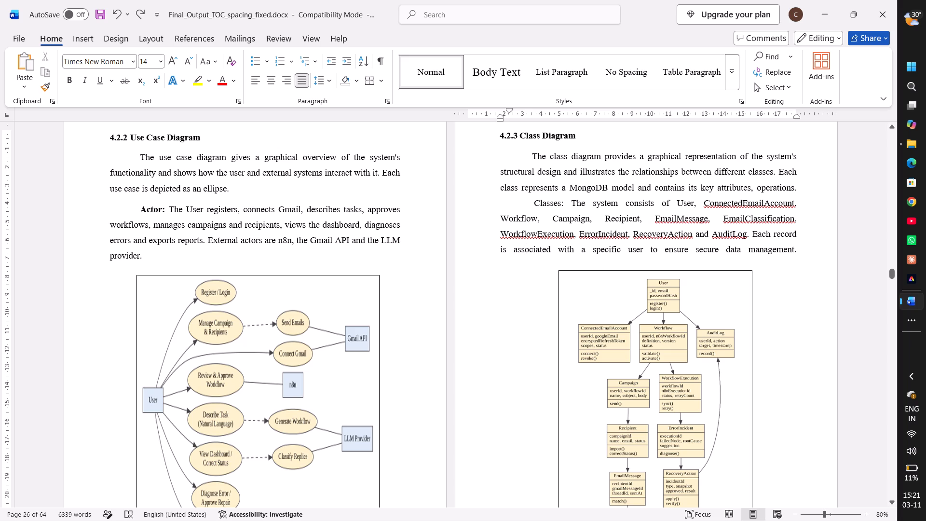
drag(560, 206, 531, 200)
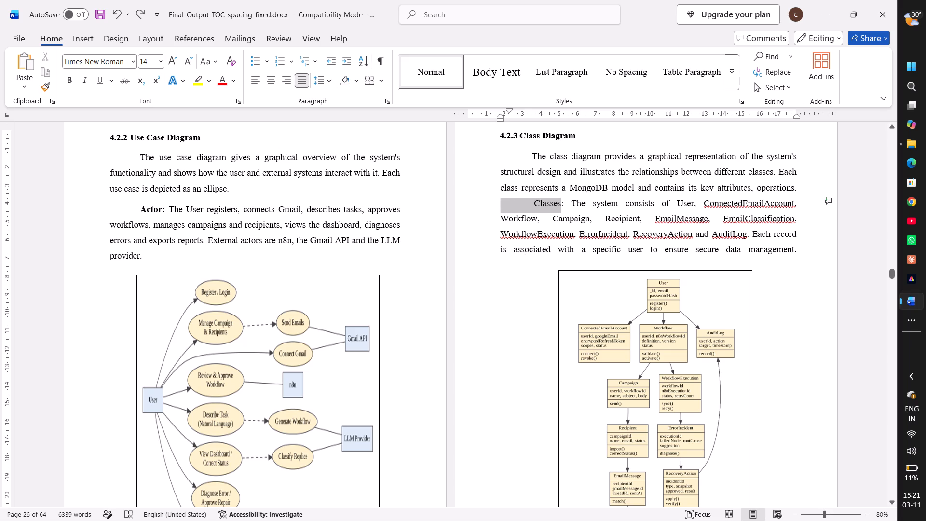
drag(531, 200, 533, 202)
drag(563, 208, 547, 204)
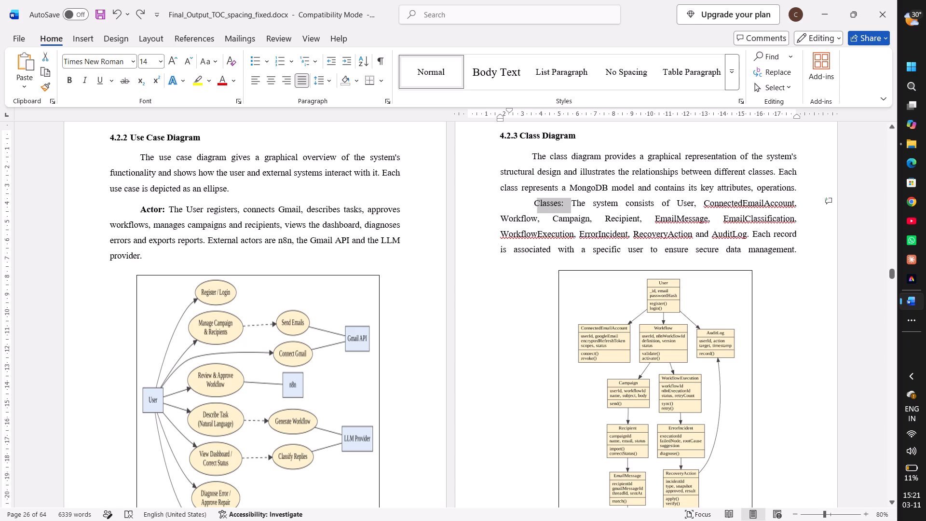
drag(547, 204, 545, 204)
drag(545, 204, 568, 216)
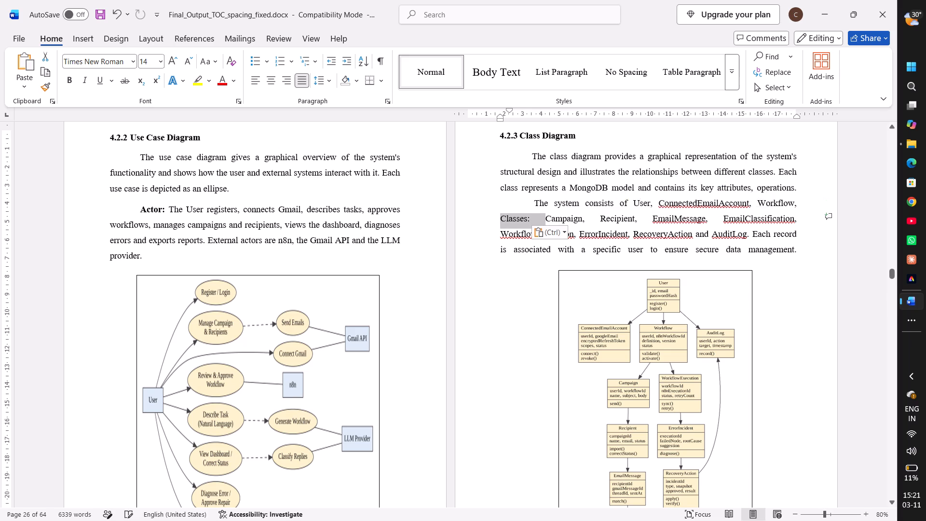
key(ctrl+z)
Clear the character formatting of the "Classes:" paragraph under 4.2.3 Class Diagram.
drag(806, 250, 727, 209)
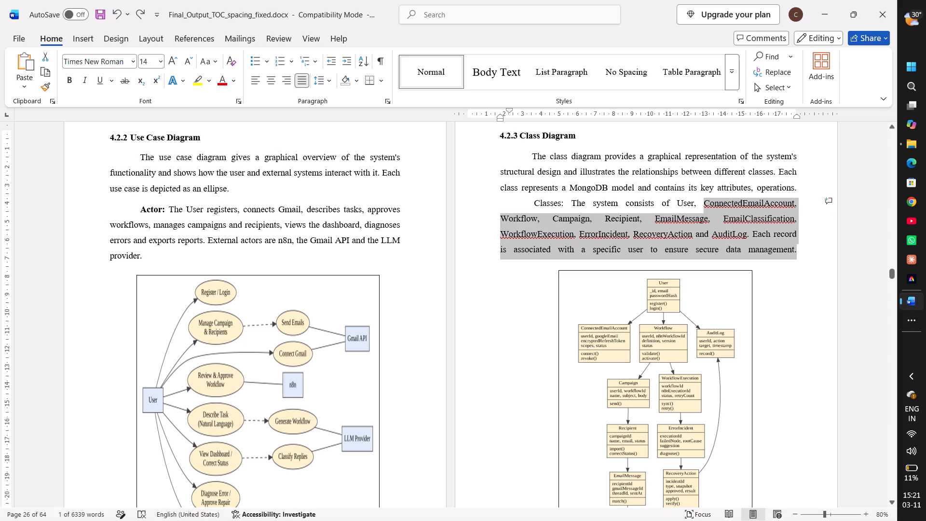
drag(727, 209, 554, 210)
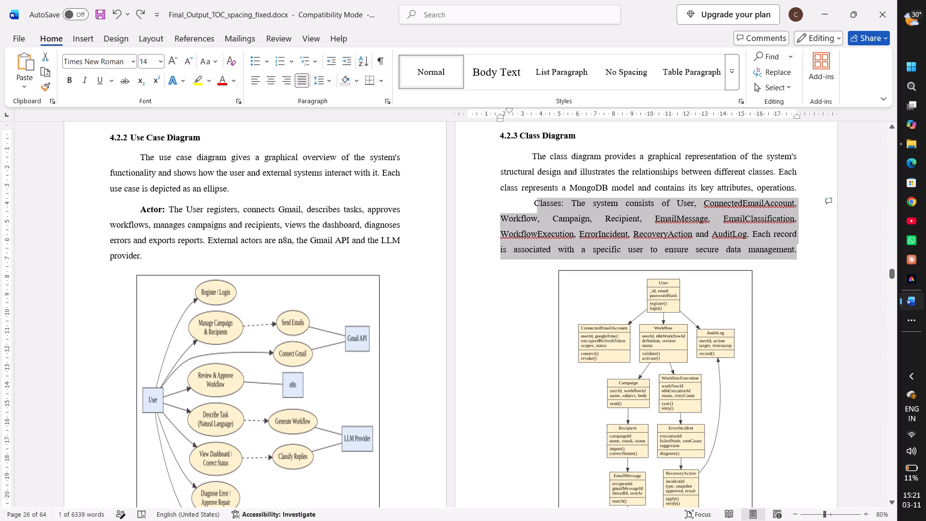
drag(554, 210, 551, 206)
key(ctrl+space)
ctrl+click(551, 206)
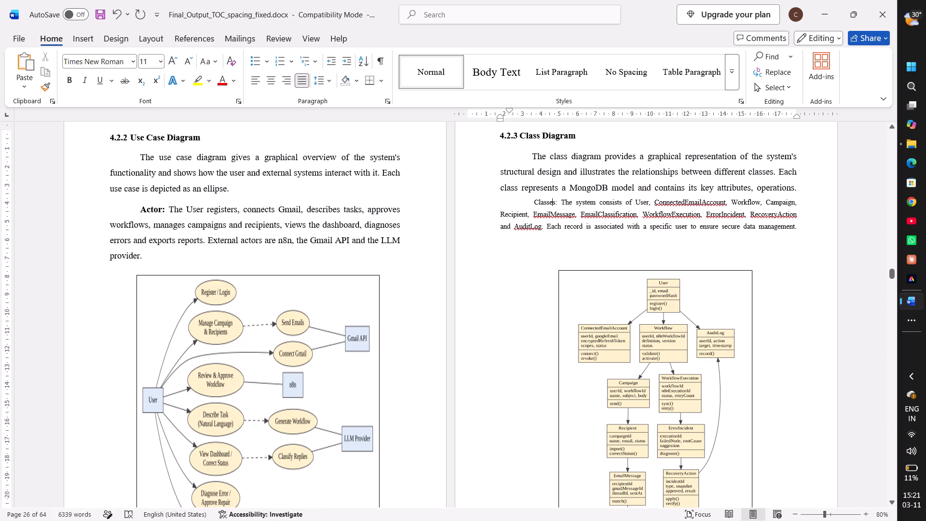
Set the font size of the "Classes:" paragraph under 4.2.3 Class Diagram to 14.
drag(535, 199, 728, 238)
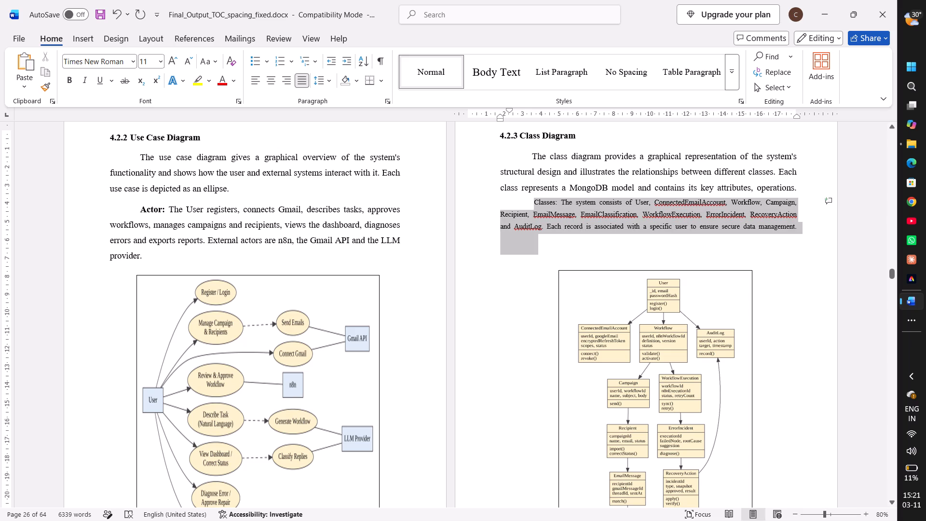
drag(728, 238, 811, 228)
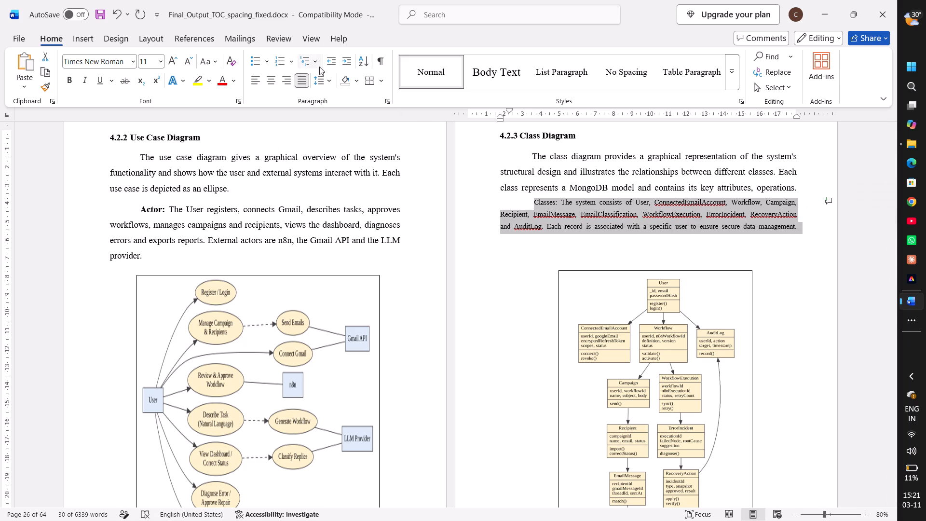
click(161, 62)
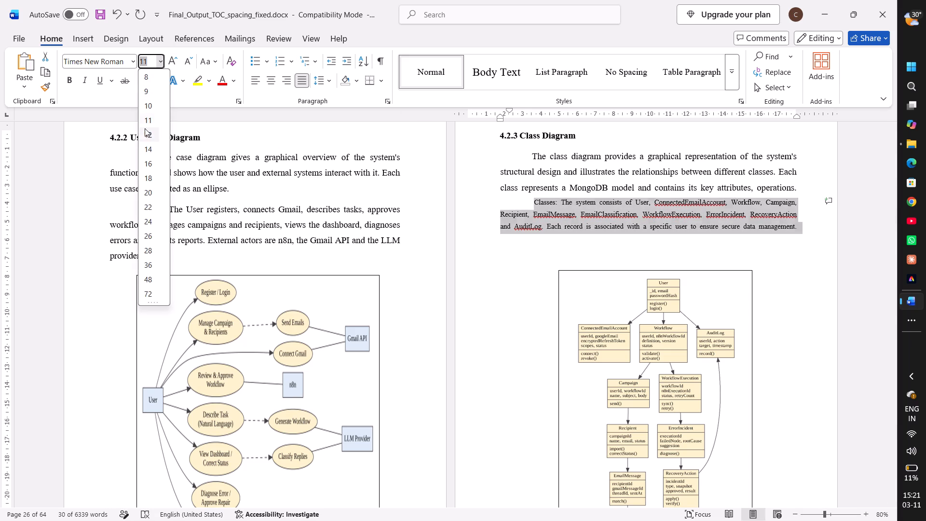
click(150, 150)
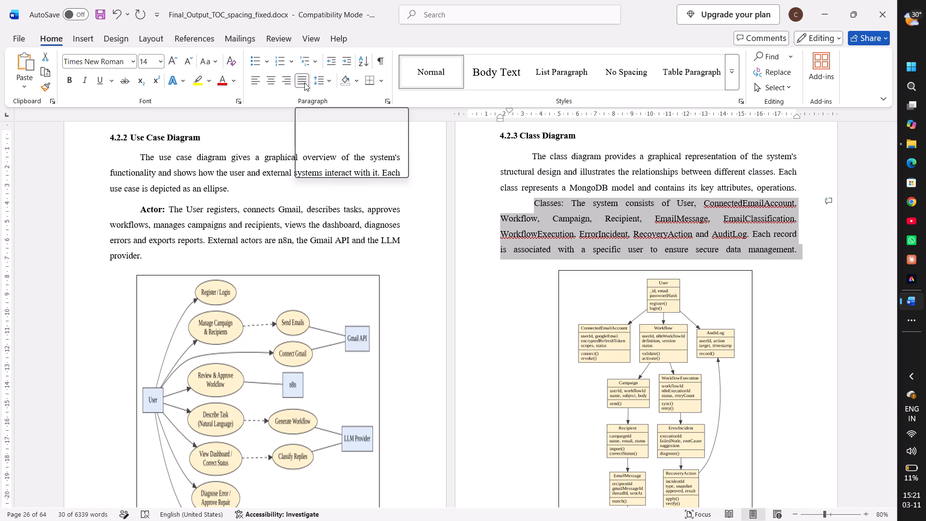
Try left, centre and right alignment on the text under 4.2.3 Class Diagram, ending with justified alignment.
click(255, 78)
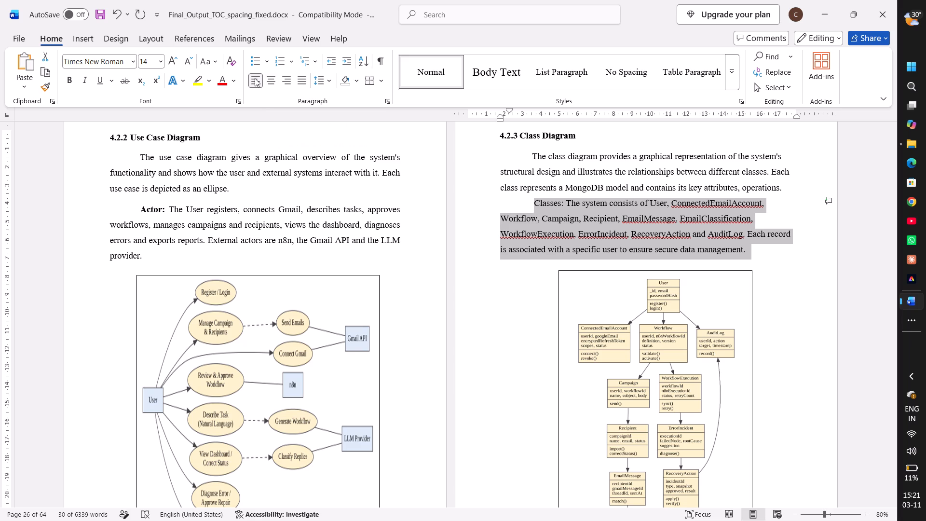
click(275, 81)
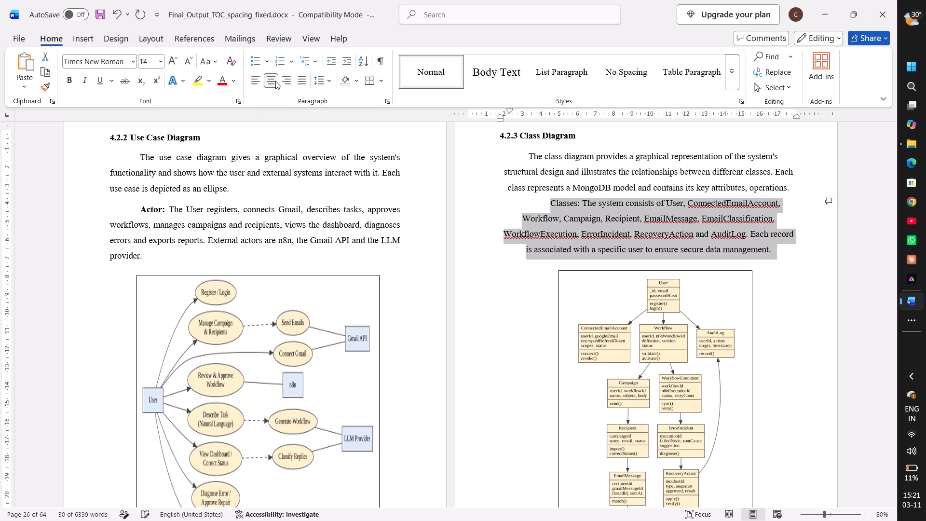
click(285, 82)
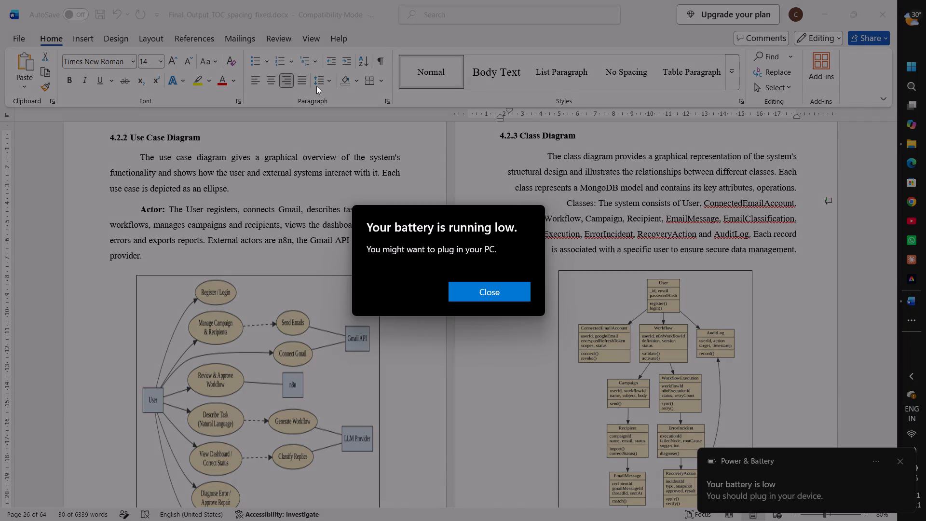
click(481, 293)
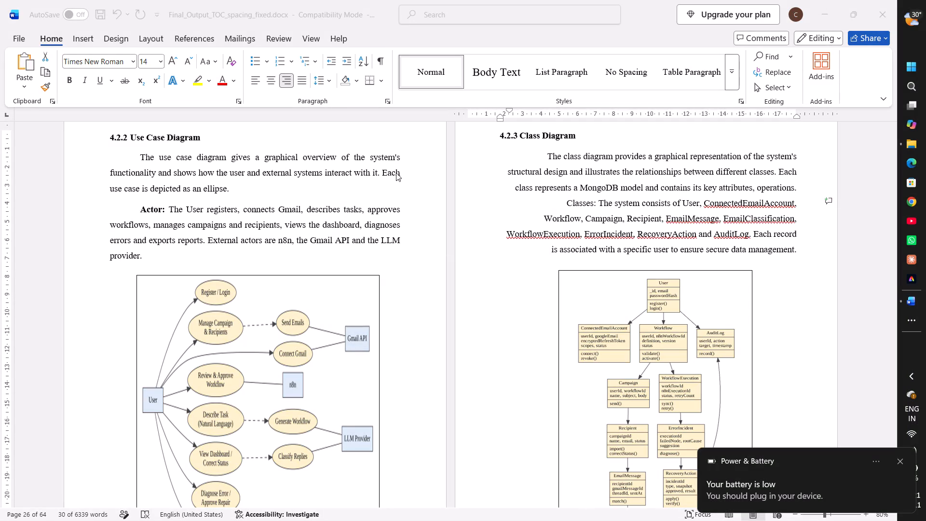
click(302, 83)
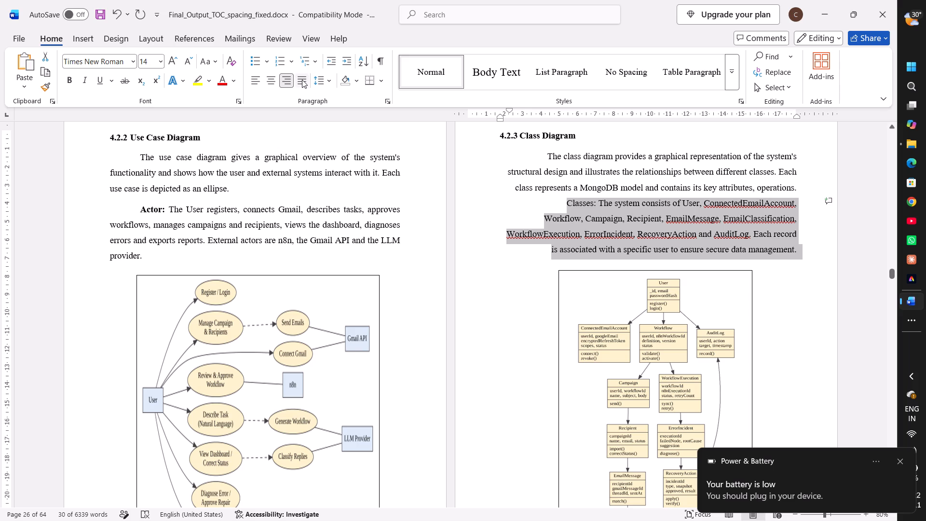
click(302, 79)
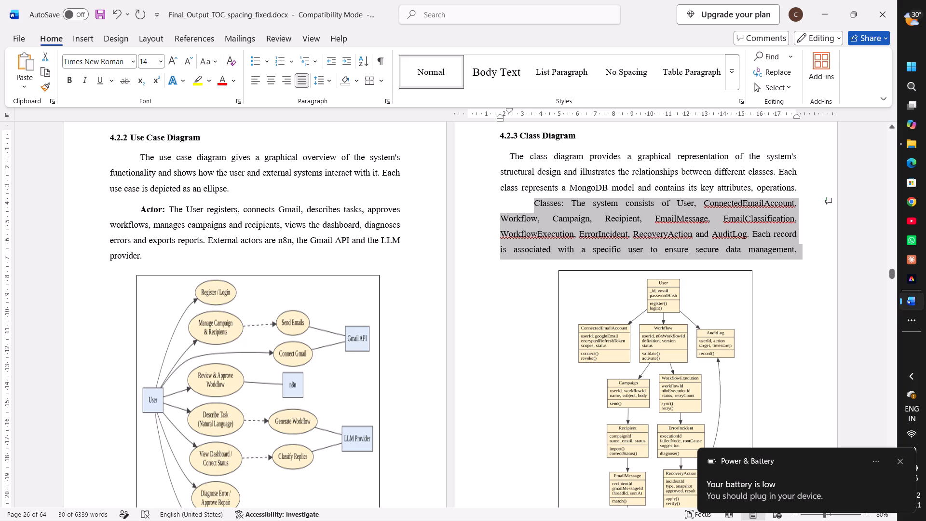
click(778, 292)
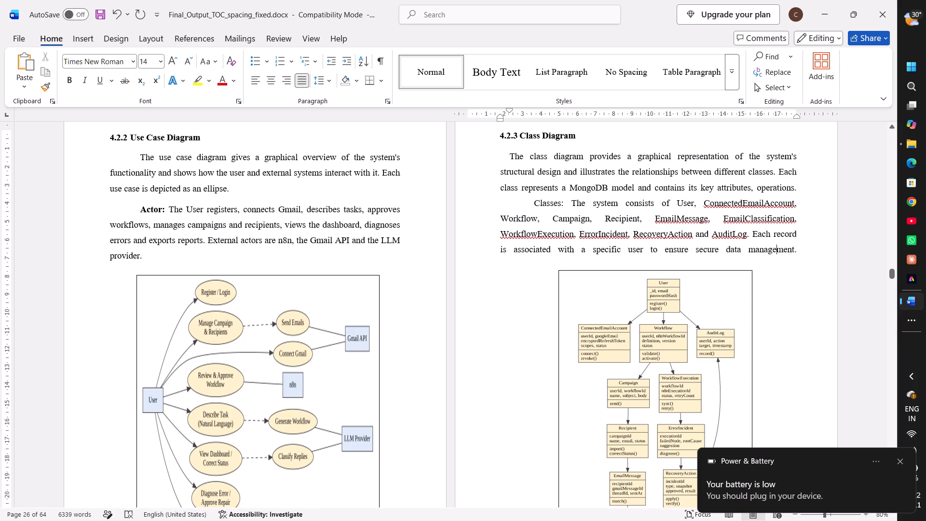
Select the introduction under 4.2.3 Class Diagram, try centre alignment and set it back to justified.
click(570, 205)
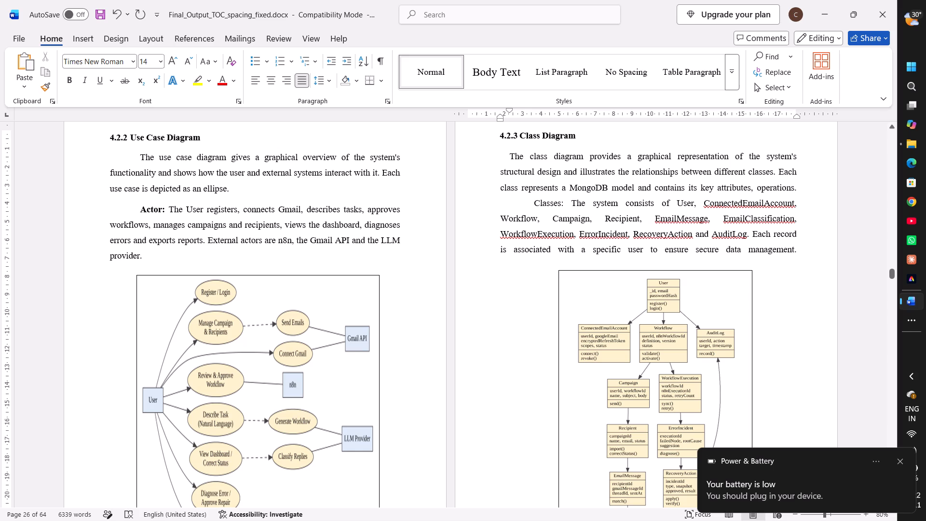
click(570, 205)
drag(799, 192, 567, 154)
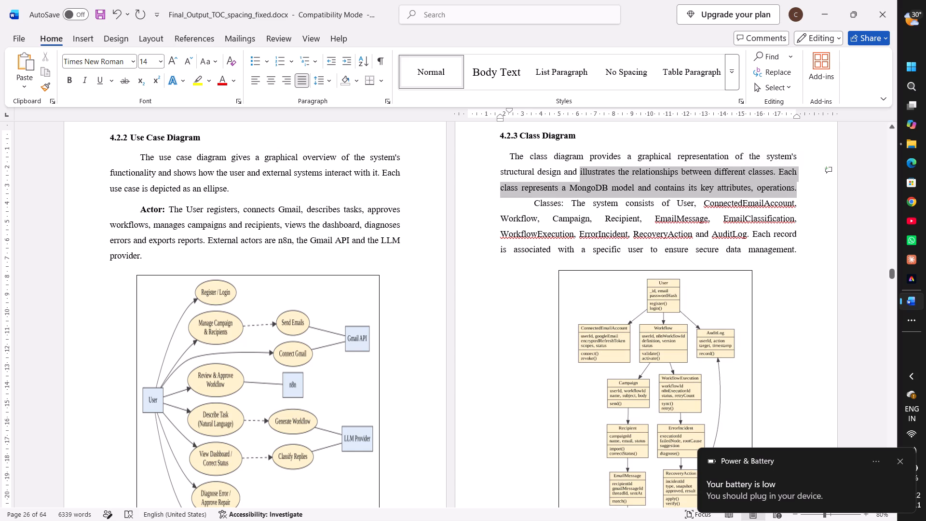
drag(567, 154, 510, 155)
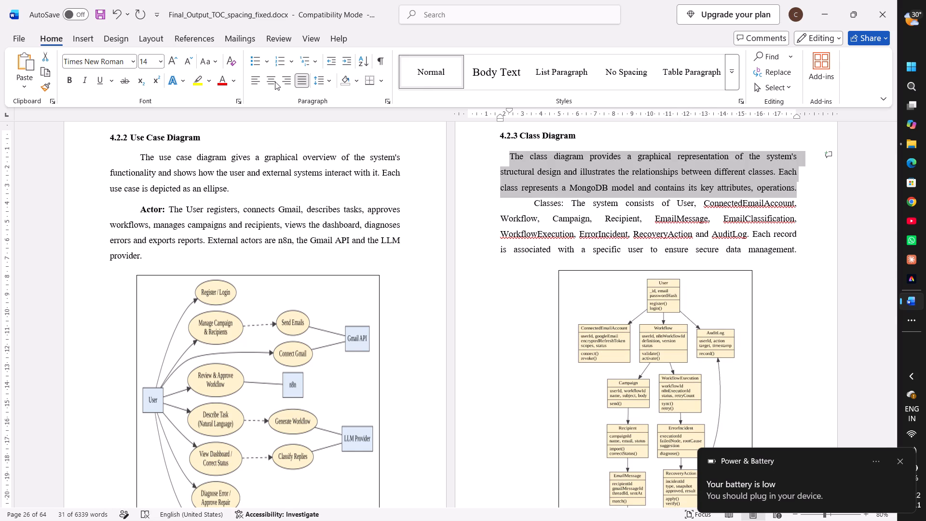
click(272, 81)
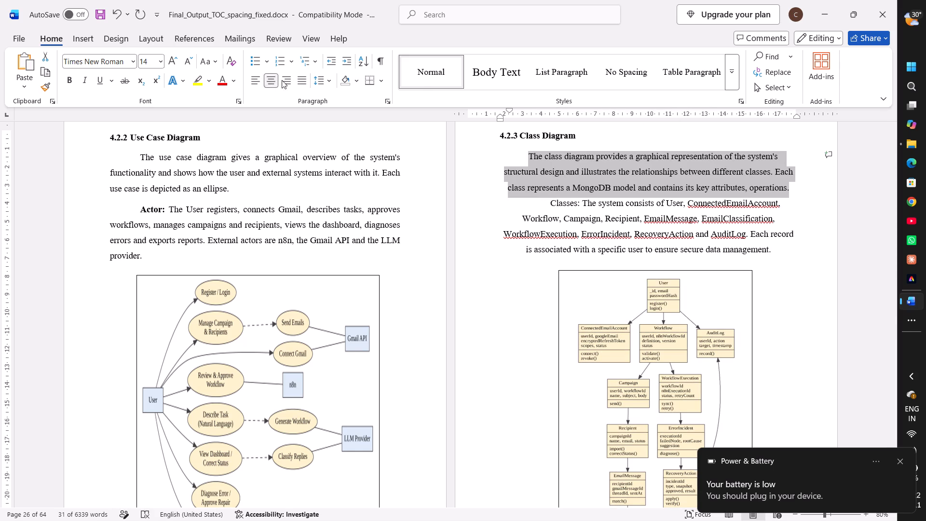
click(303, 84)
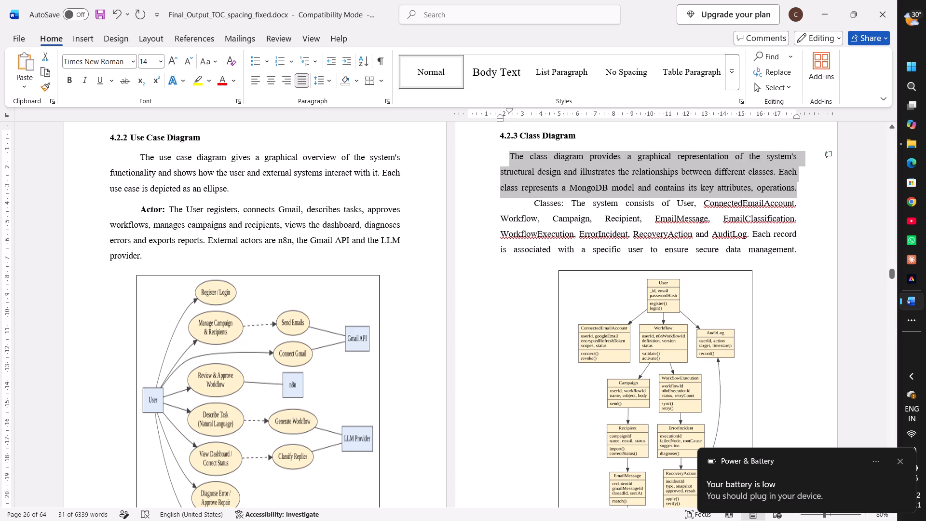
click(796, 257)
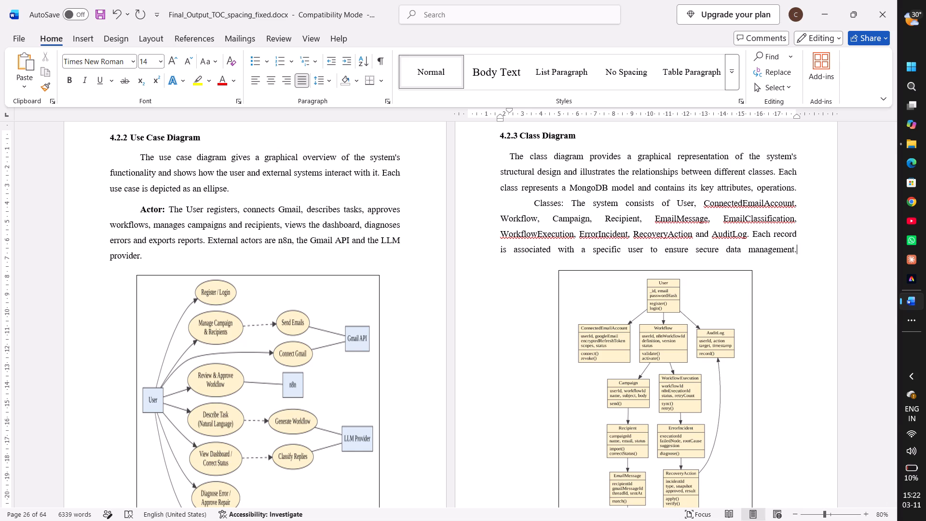
drag(508, 153, 797, 253)
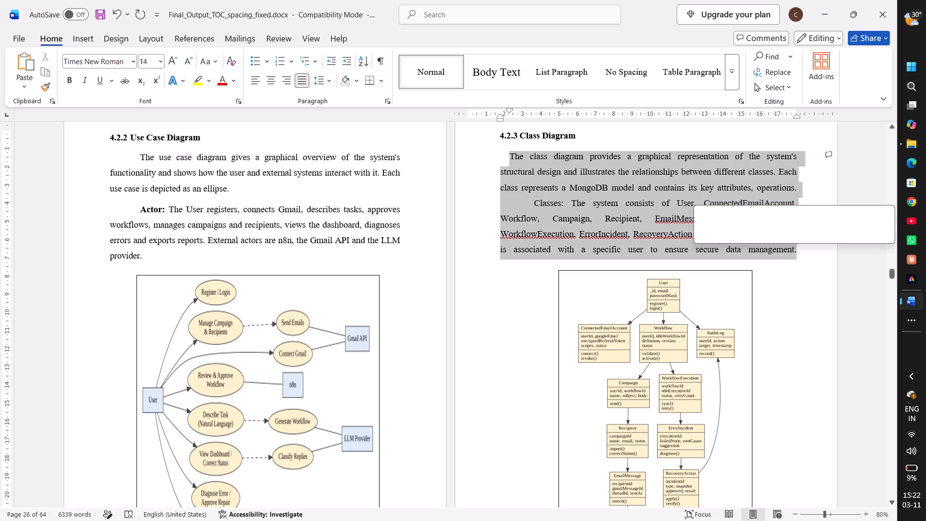
key(ctrl+c)
key(ctrl+c)
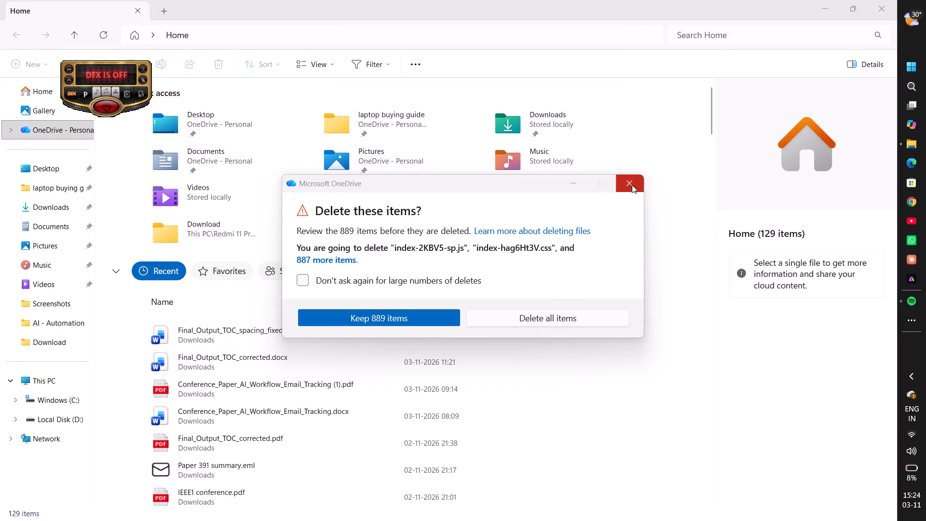
click(632, 185)
click(880, 15)
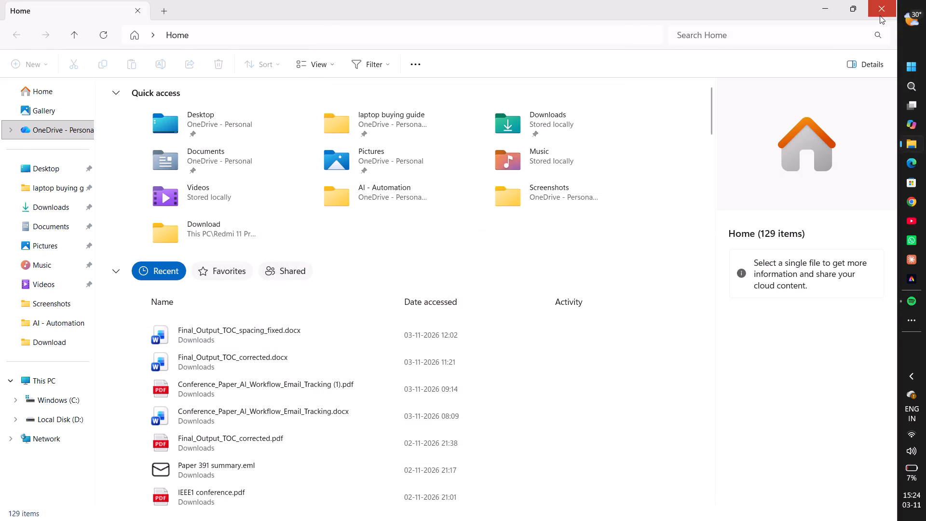